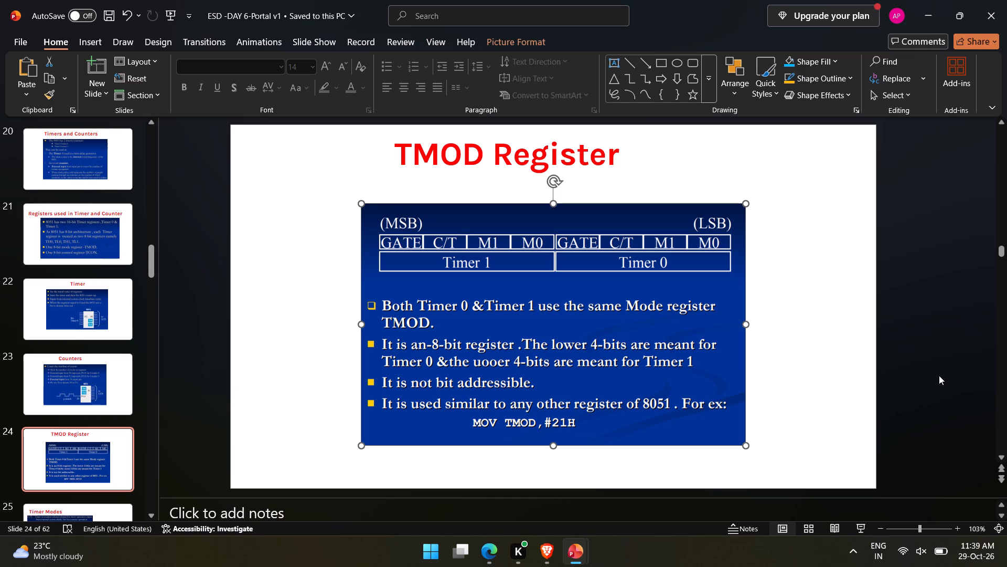
On slide 26, move the title "RxD and TxD pins in the 8051" so its text is horizontally centred near the top.
scroll(939, 375, down, 1)
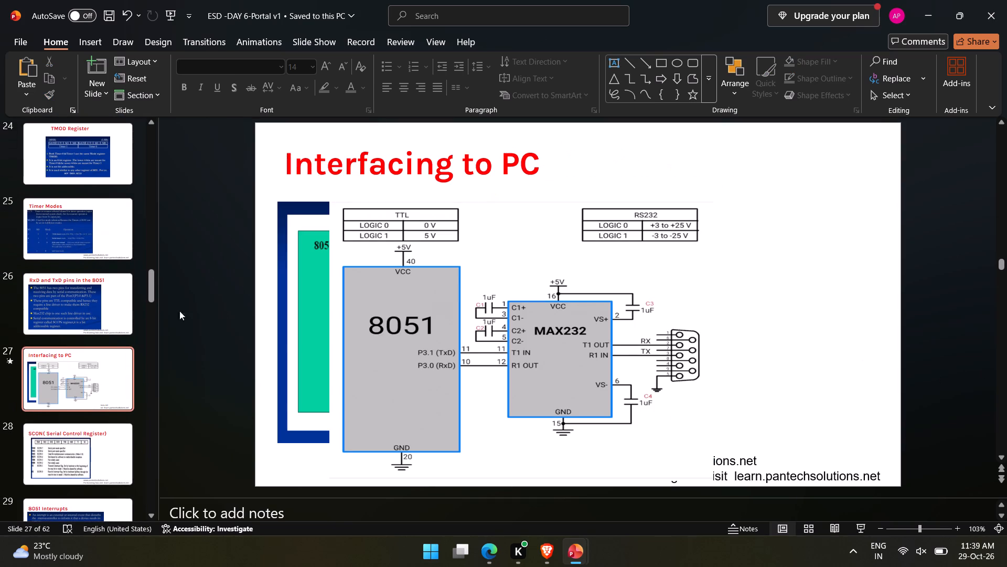
click(126, 307)
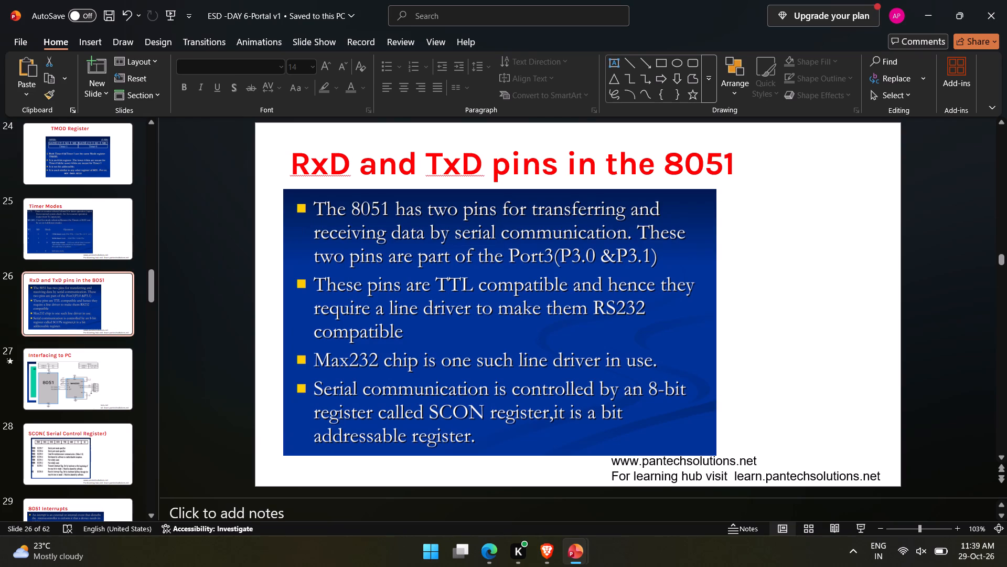
click(743, 156)
drag(745, 179, 798, 166)
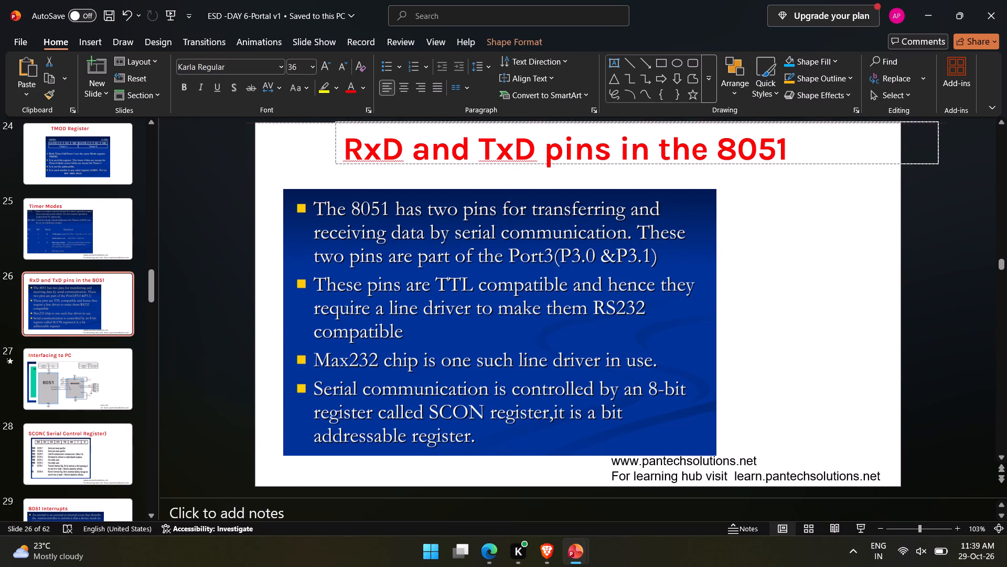
drag(798, 166, 799, 172)
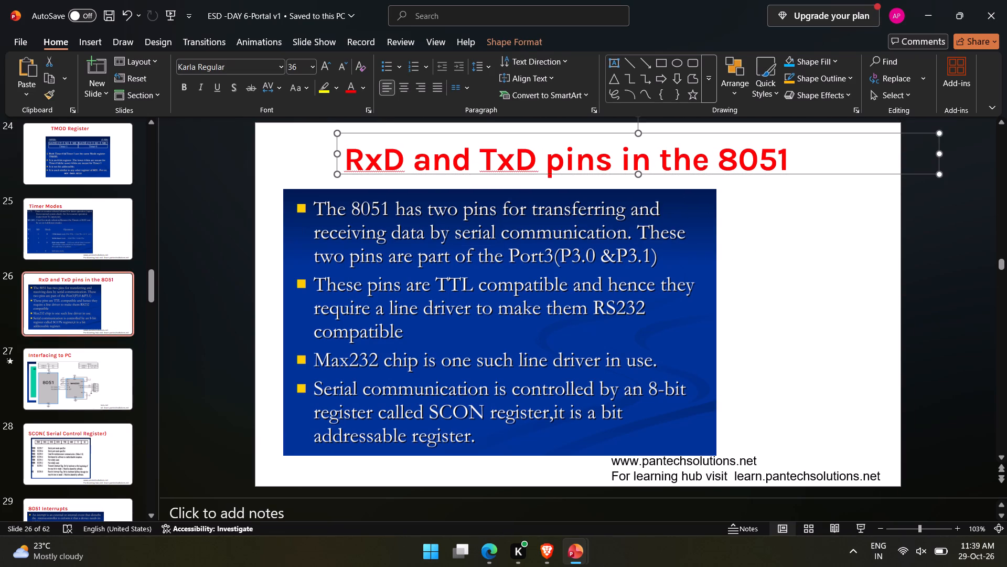
Move slide 26's blue text picture over so it sits centred beneath the title.
click(710, 275)
drag(699, 300, 712, 300)
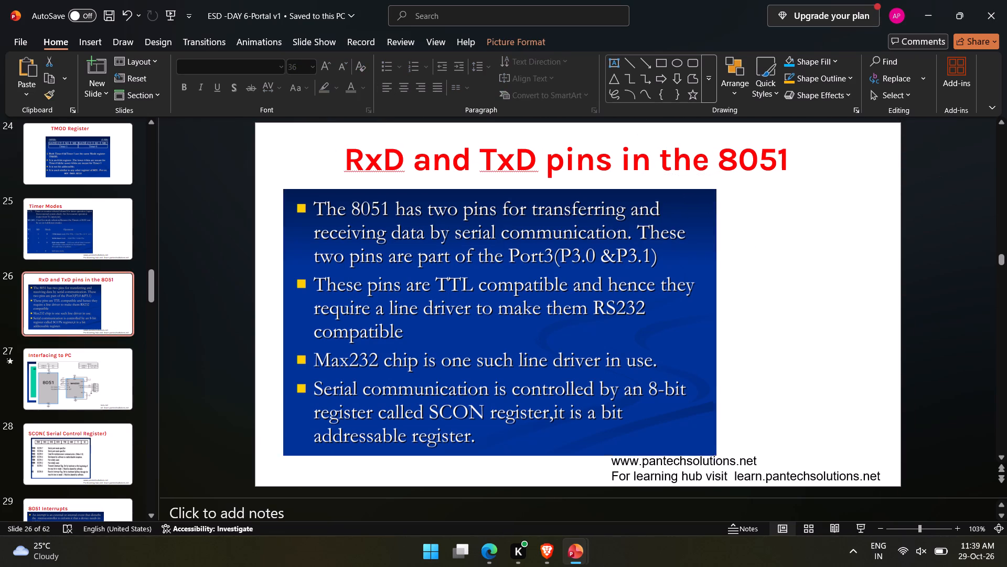
drag(712, 300, 764, 293)
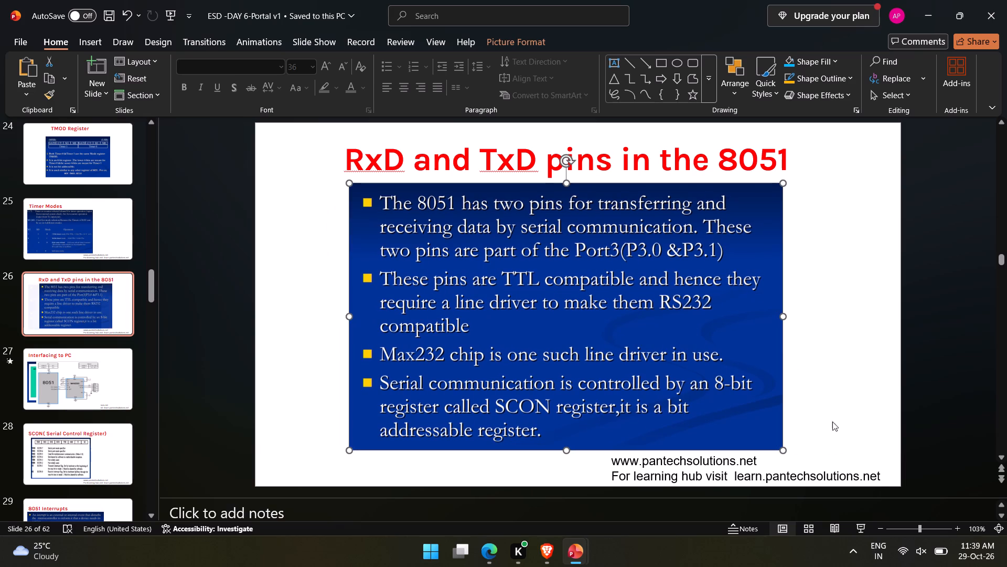
click(881, 476)
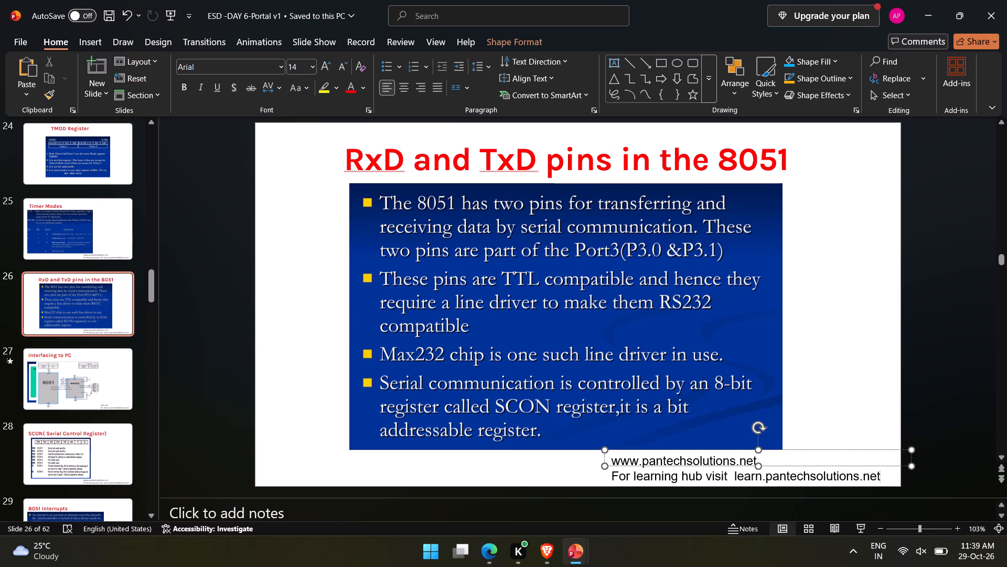
key(ctrl+BackSpace)
key(ctrl+BackSpace)
key(ctrl+BackSpace)
key(ctrl+BackSpace)
key(ctrl+BackSpace)
key(ctrl+BackSpace)
key(ctrl+BackSpace)
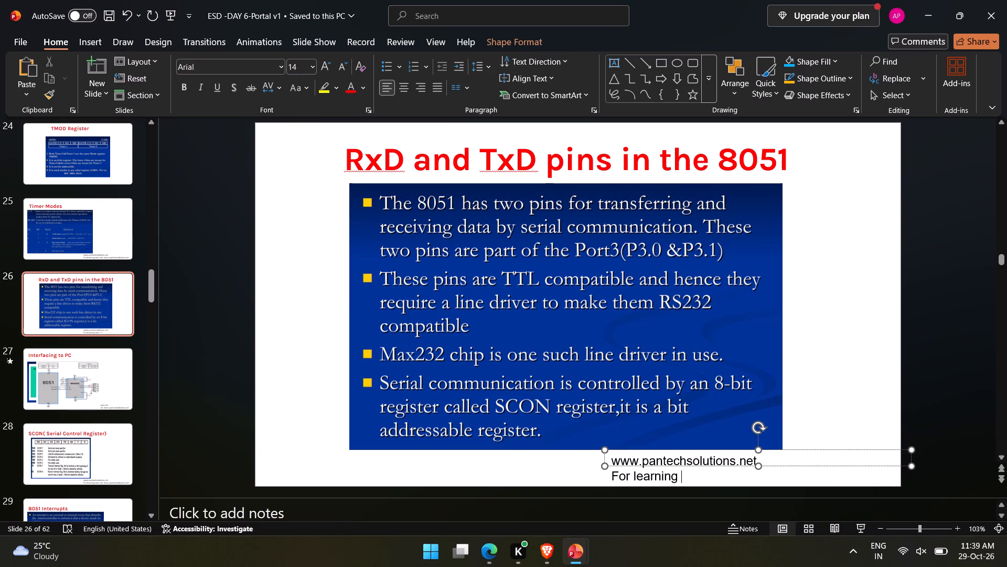
key(ctrl+BackSpace)
key(ctrl+BackSpace)
click(799, 464)
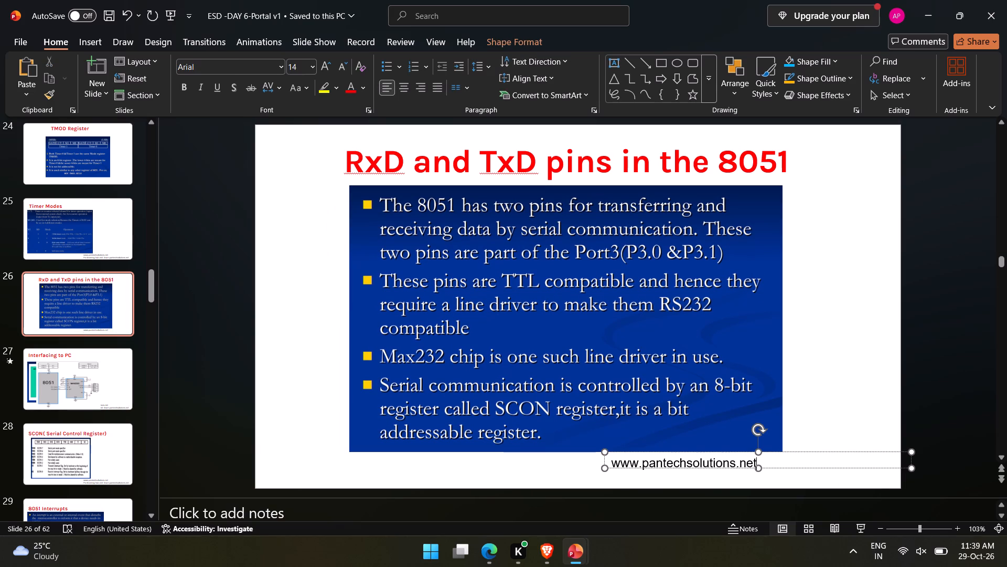
key(ctrl+BackSpace)
key(ctrl+BackSpace)
key(ctrl+BackSpace)
key(ctrl+BackSpace)
key(ctrl+BackSpace)
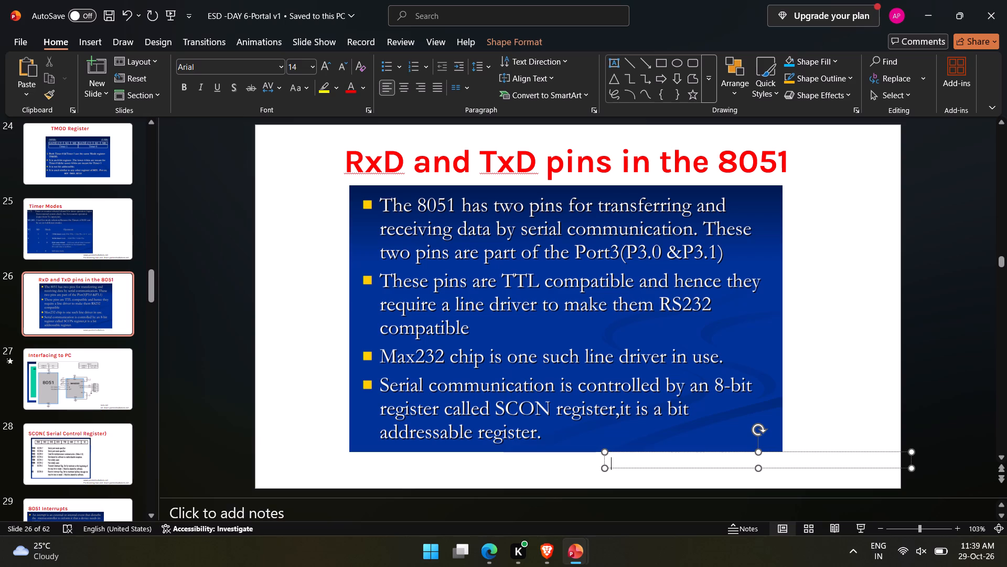
click(820, 397)
Shift slide 26's blue text picture slightly down to leave a small gap under the title.
drag(738, 346, 737, 355)
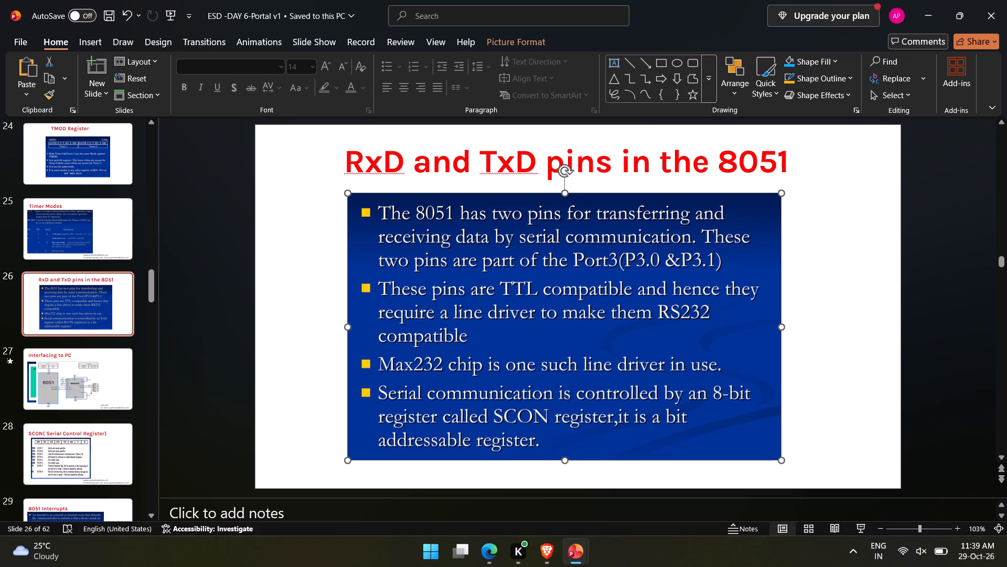
click(307, 306)
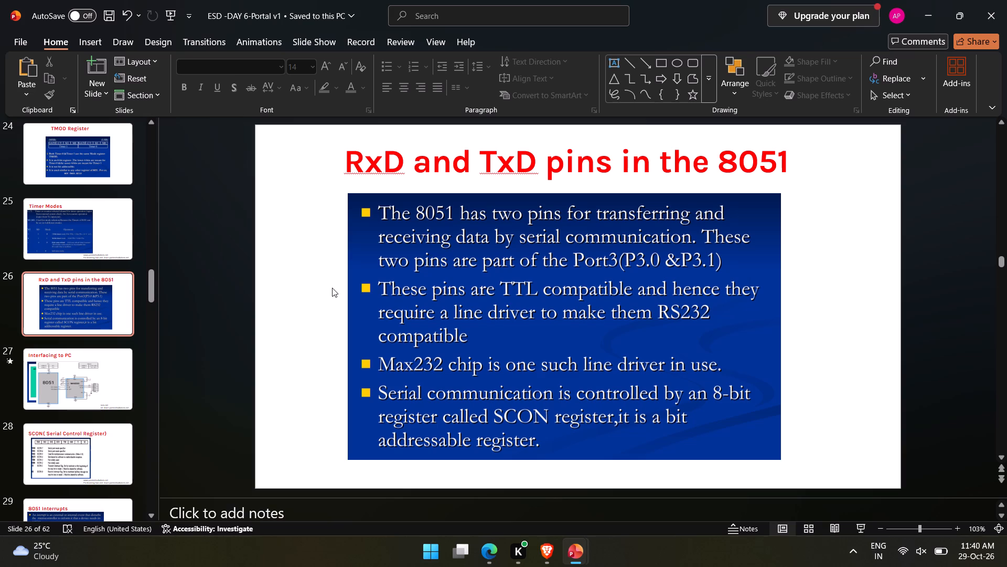
On slide 27, move the detailed 8051–MAX232 circuit picture off the block diagram it covers, past the slide's right side.
click(105, 393)
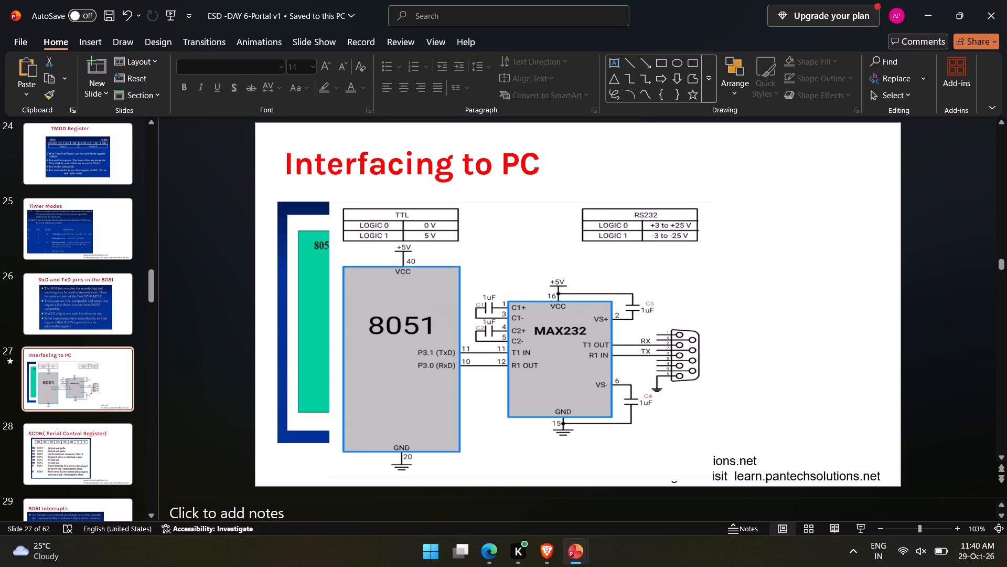
click(481, 393)
drag(481, 393, 500, 392)
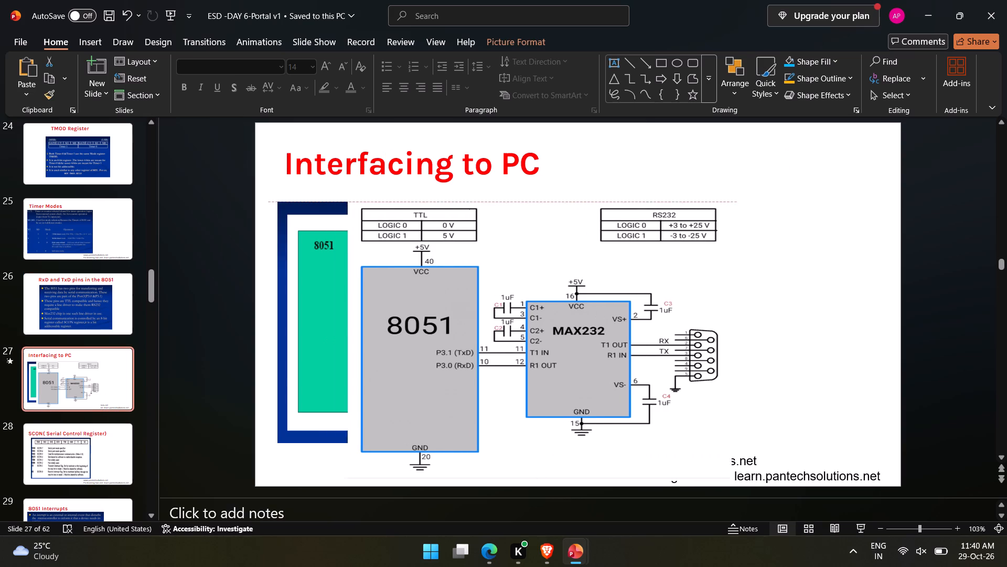
drag(500, 392, 755, 338)
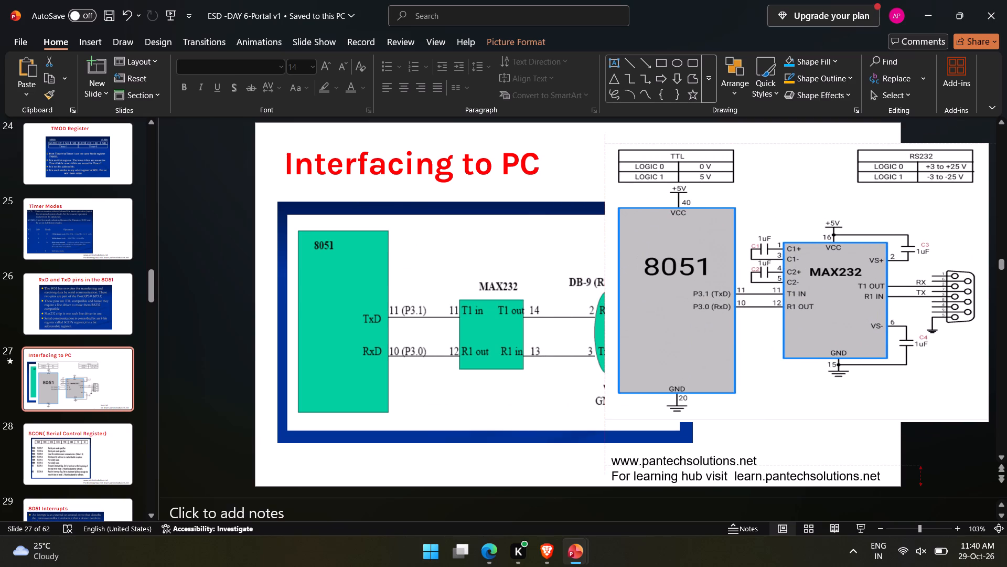
drag(755, 338, 831, 331)
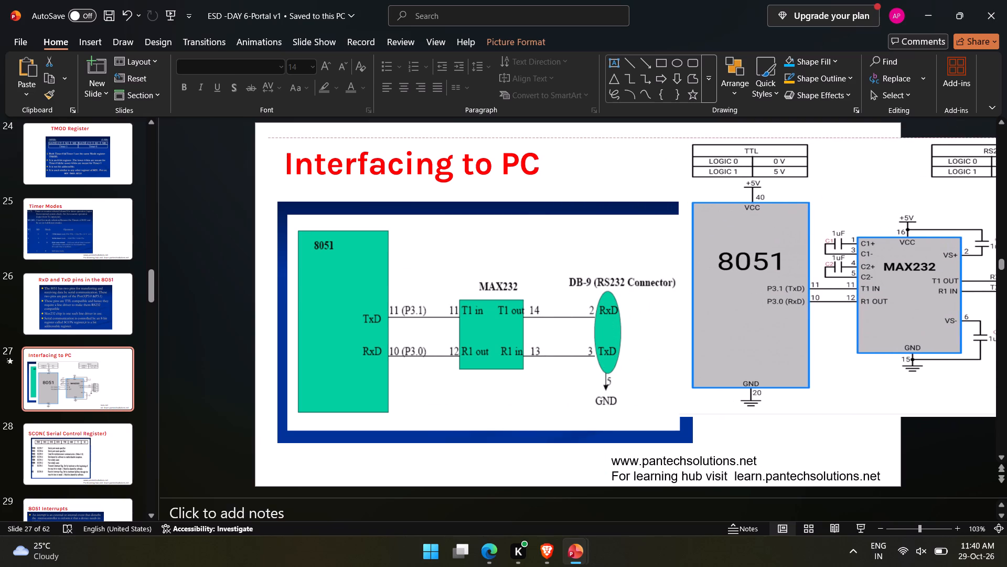
drag(831, 331, 845, 348)
Shrink and narrow the blue-framed block diagram on slide 27 and place it in the slide's left part, just below the title.
click(521, 325)
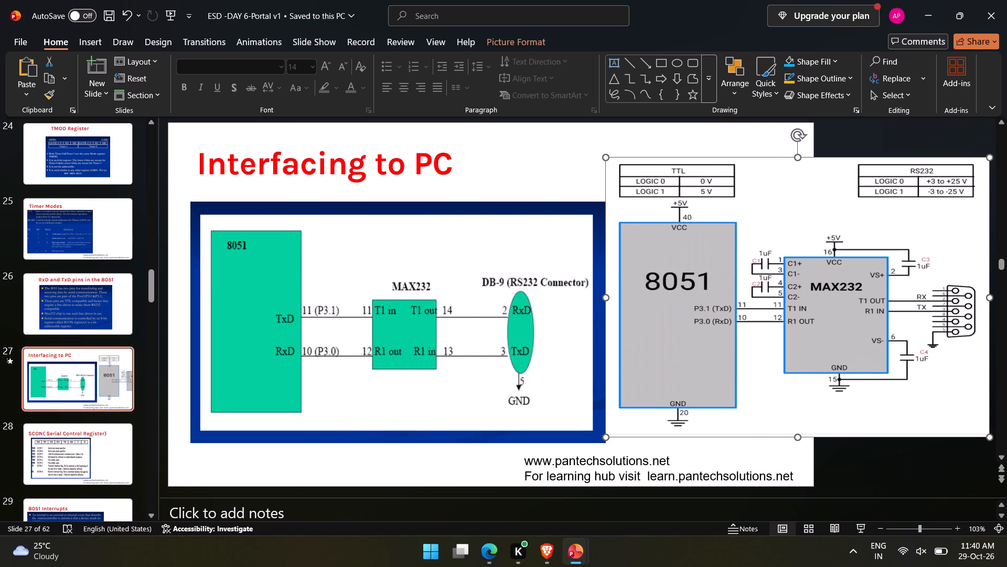
drag(606, 202, 501, 239)
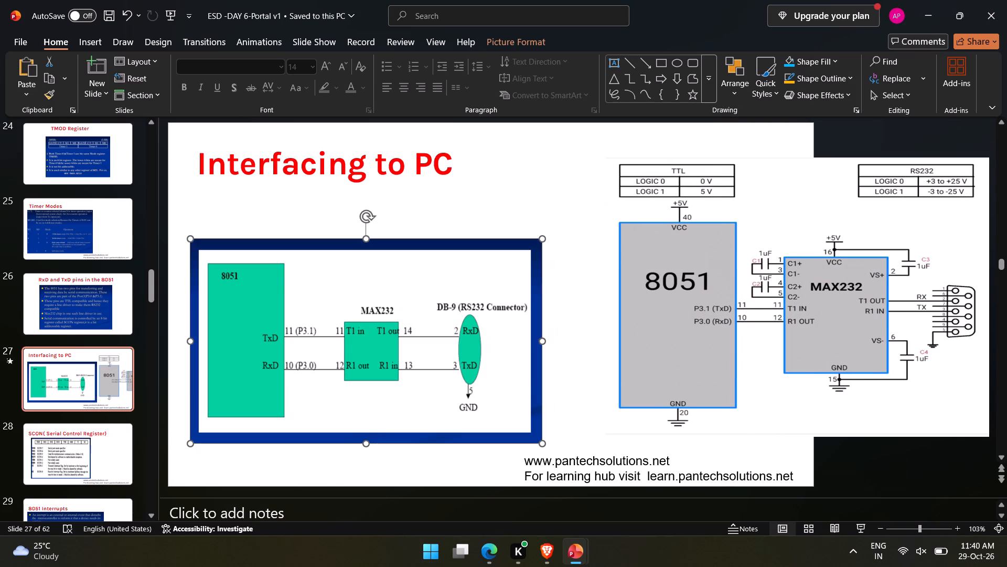
drag(543, 339, 411, 343)
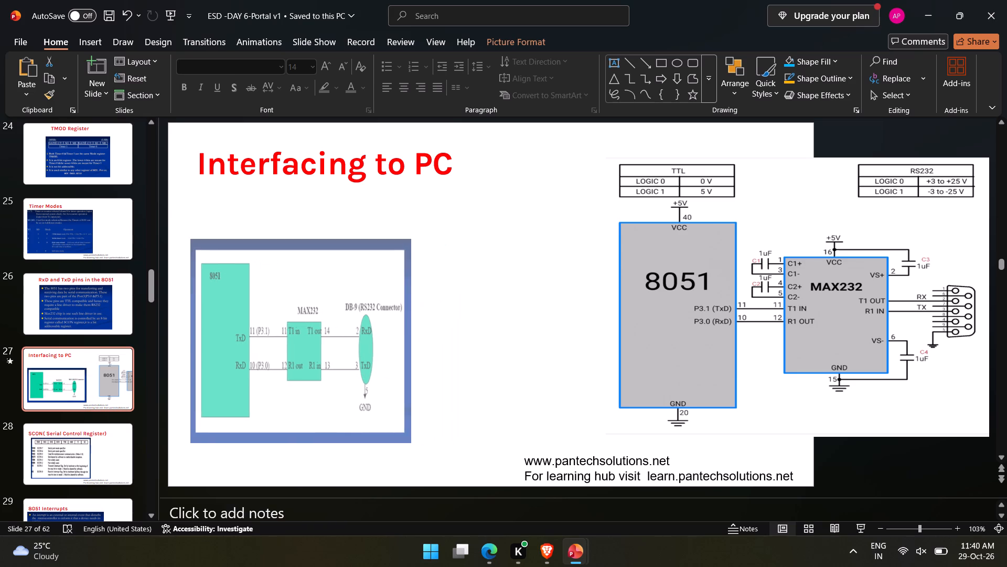
drag(411, 343, 382, 345)
drag(304, 338, 291, 288)
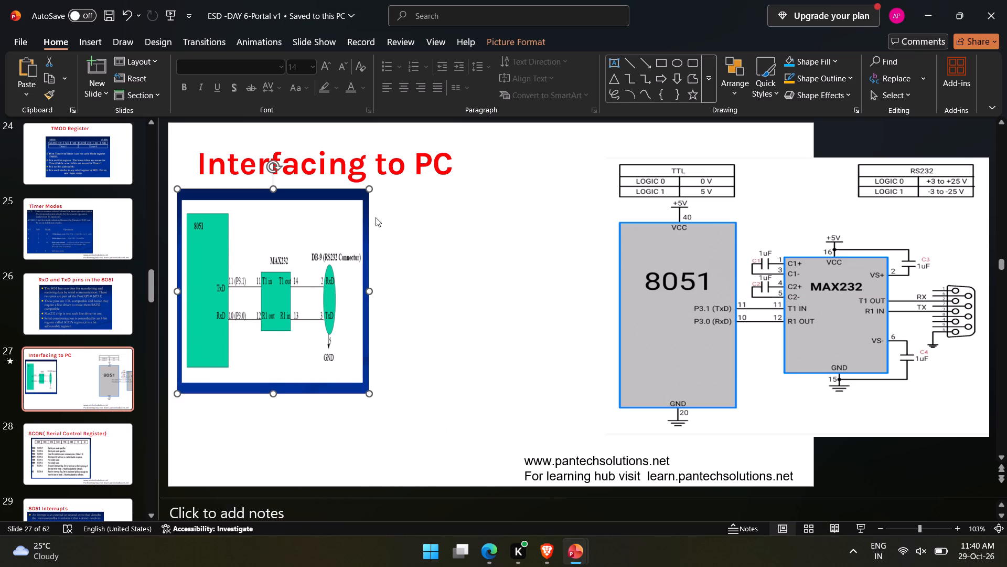
drag(369, 291, 387, 294)
Move the detailed circuit picture back onto slide 27, beside the block diagram in the slide's right part.
drag(788, 214, 650, 238)
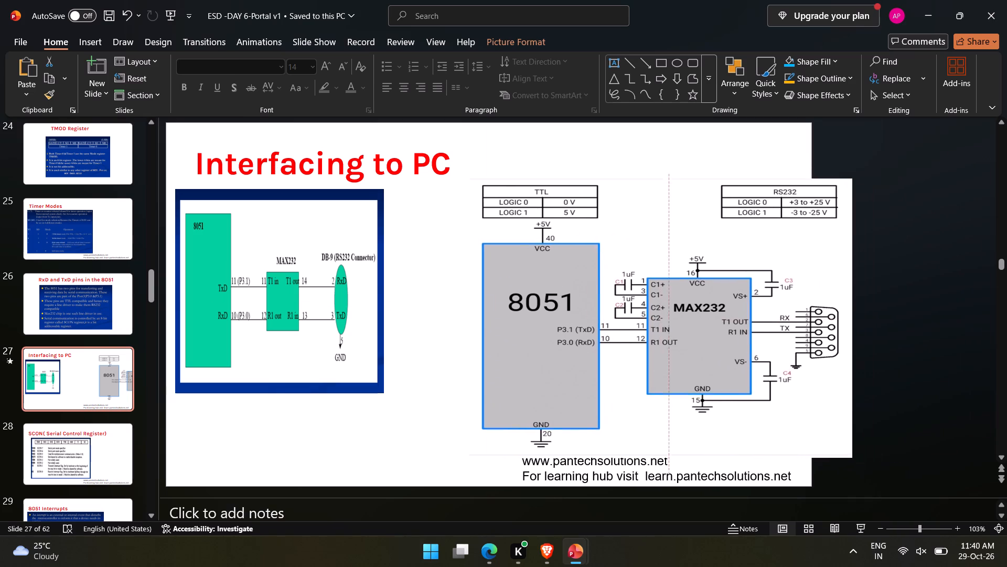
drag(650, 238, 585, 239)
click(442, 426)
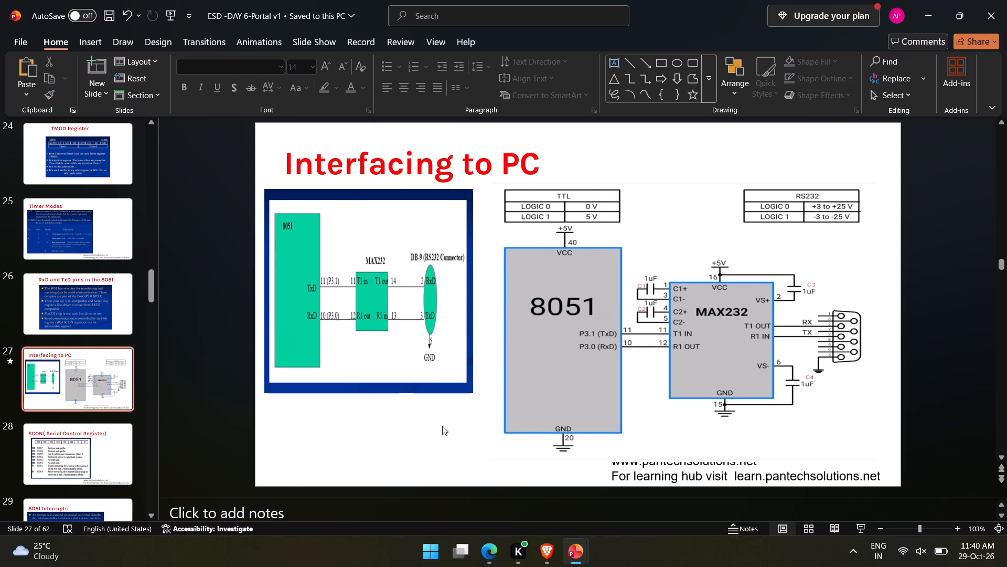
click(674, 477)
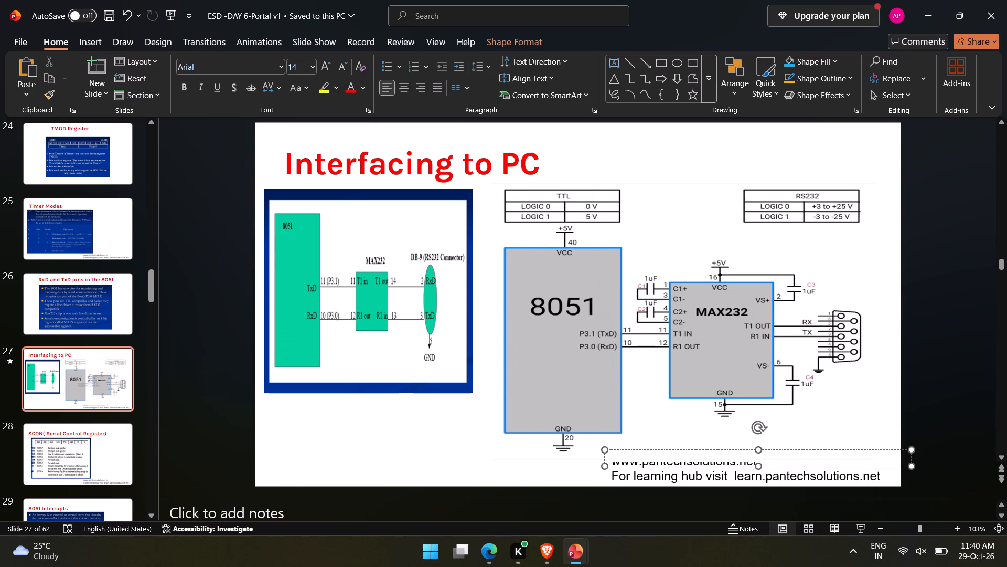
key(BackSpace)
key(BackSpace)
click(757, 468)
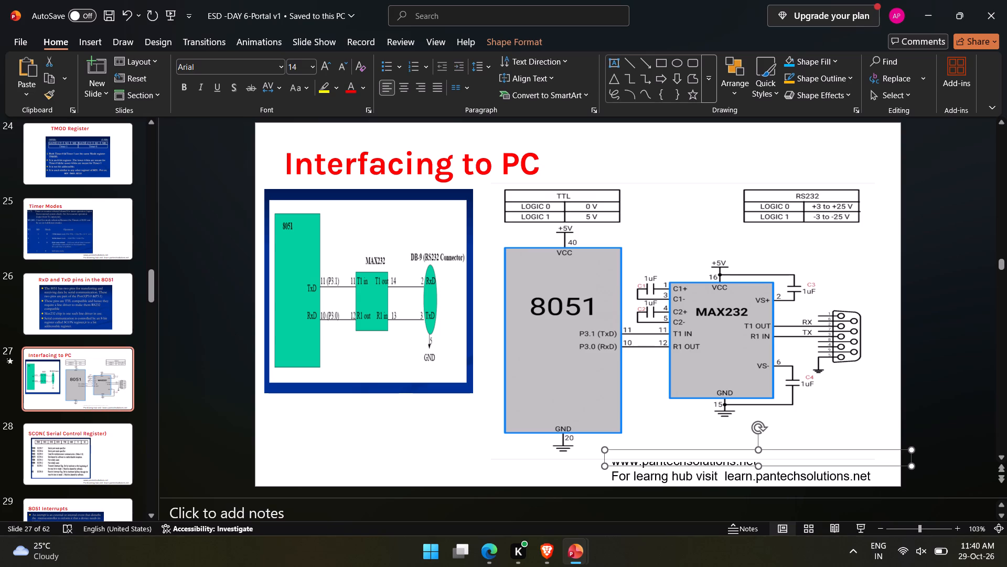
double_click(753, 467)
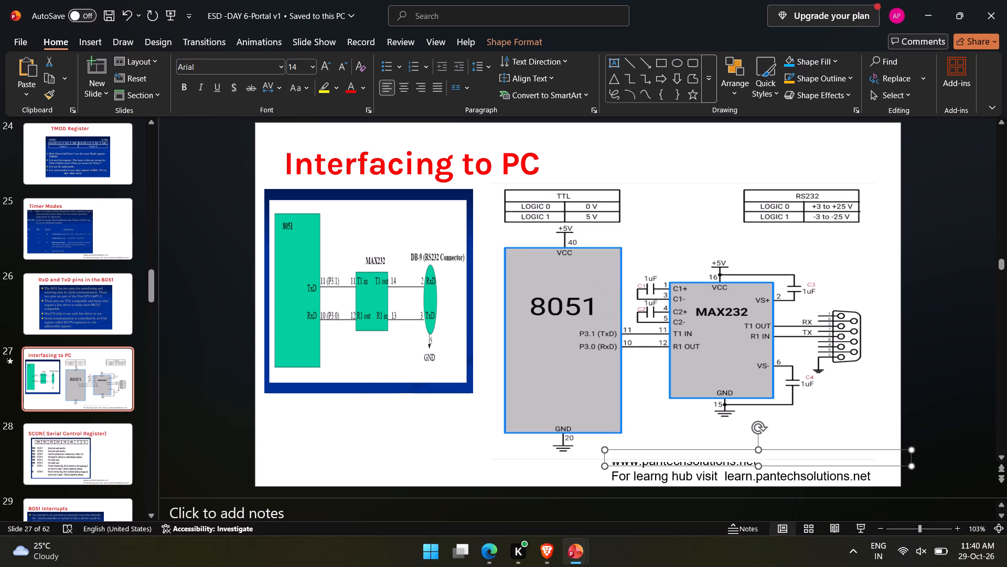
drag(783, 422, 788, 406)
click(763, 460)
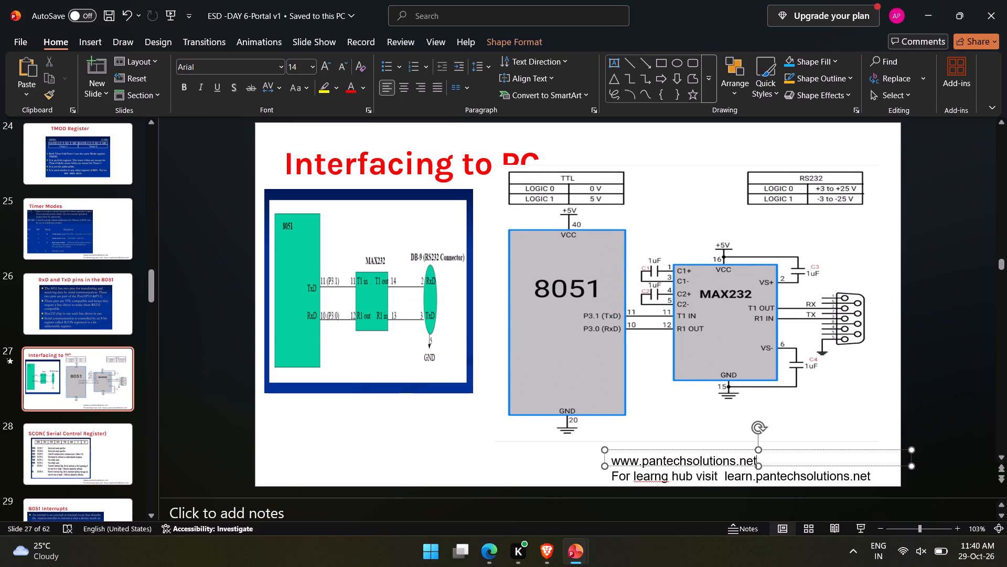
key(BackSpace)
key(BackSpace)
key(BackSpace)
key(BackSpace)
key(BackSpace)
key(BackSpace)
key(BackSpace)
key(BackSpace)
key(BackSpace)
key(BackSpace)
key(BackSpace)
key(BackSpace)
key(BackSpace)
key(BackSpace)
key(BackSpace)
key(BackSpace)
key(BackSpace)
key(BackSpace)
key(BackSpace)
key(BackSpace)
key(BackSpace)
key(BackSpace)
key(BackSpace)
key(BackSpace)
key(BackSpace)
key(BackSpace)
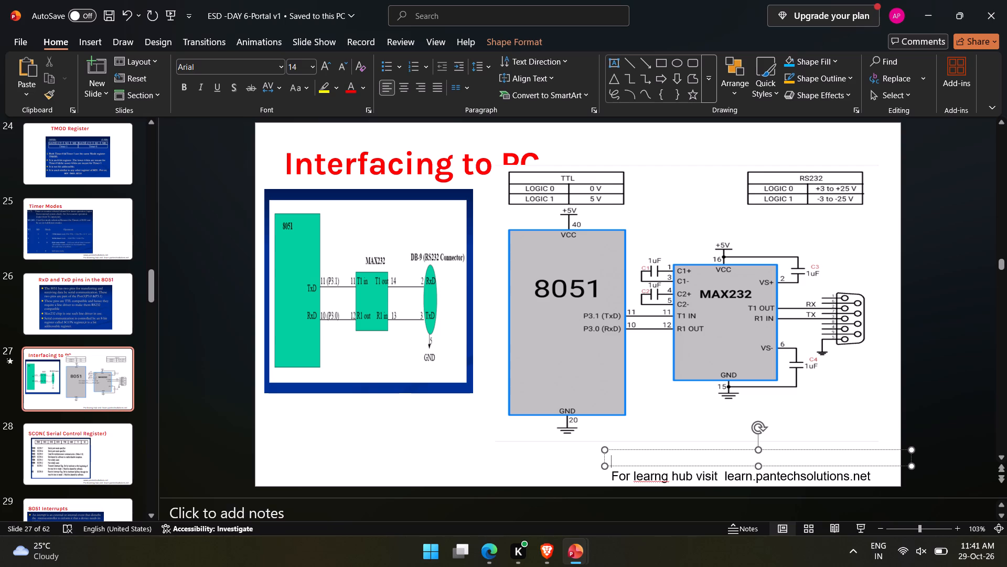
Move the circuit picture on slide 27 back down so it clears the "Interfacing to PC" title.
drag(587, 250, 588, 268)
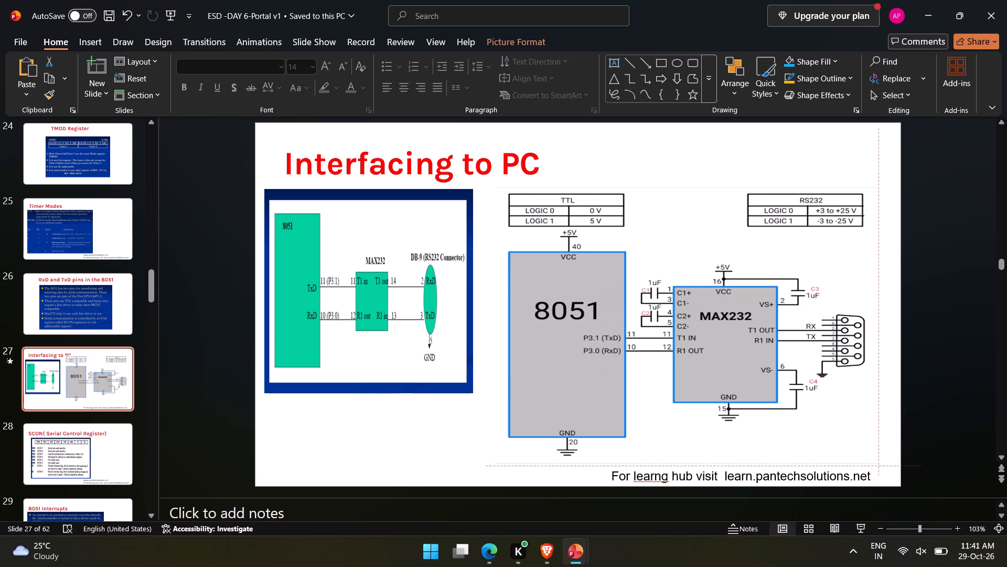
drag(588, 268, 588, 265)
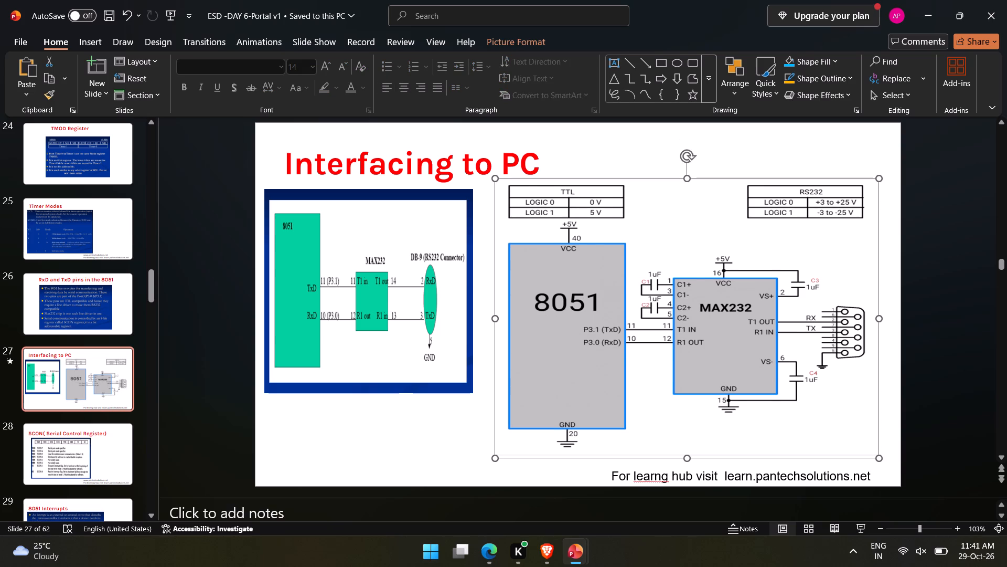
Delete the remaining learning hub line from slide 27's footer text box.
click(870, 475)
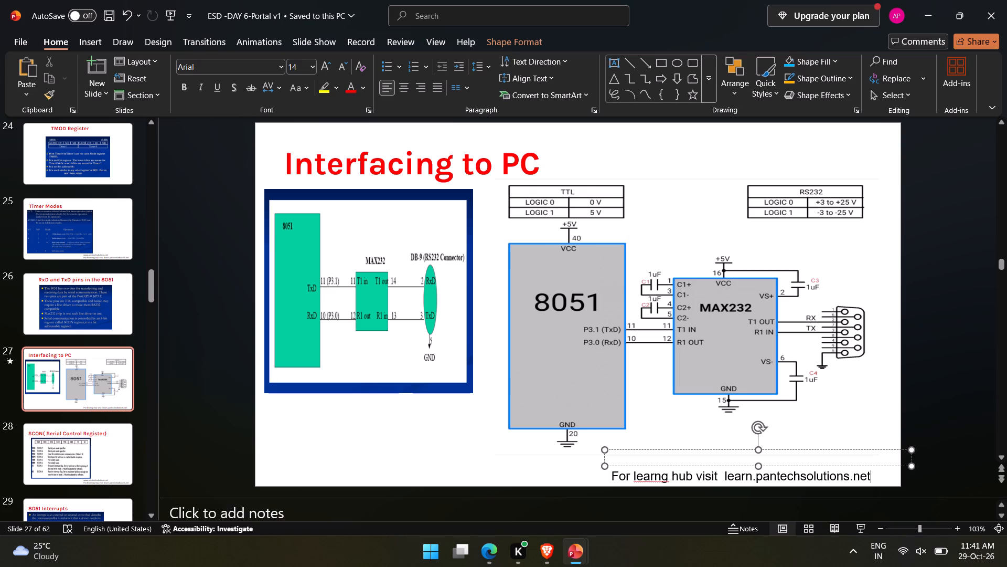
key(BackSpace)
key(BackSpace)
key(BackSpace)
key(BackSpace)
key(BackSpace)
key(BackSpace)
key(BackSpace)
key(BackSpace)
key(BackSpace)
key(BackSpace)
key(BackSpace)
key(BackSpace)
key(BackSpace)
key(BackSpace)
key(BackSpace)
key(BackSpace)
key(BackSpace)
key(BackSpace)
key(BackSpace)
key(BackSpace)
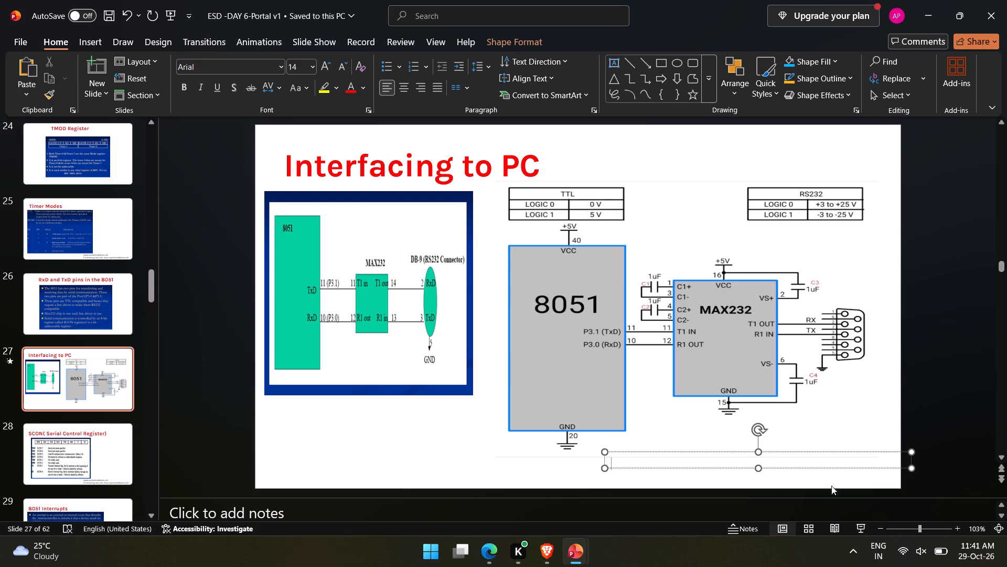
On slide 28, delete the line "For learning hub visit learn.pantechsolutions.net" from the footer text box.
click(676, 432)
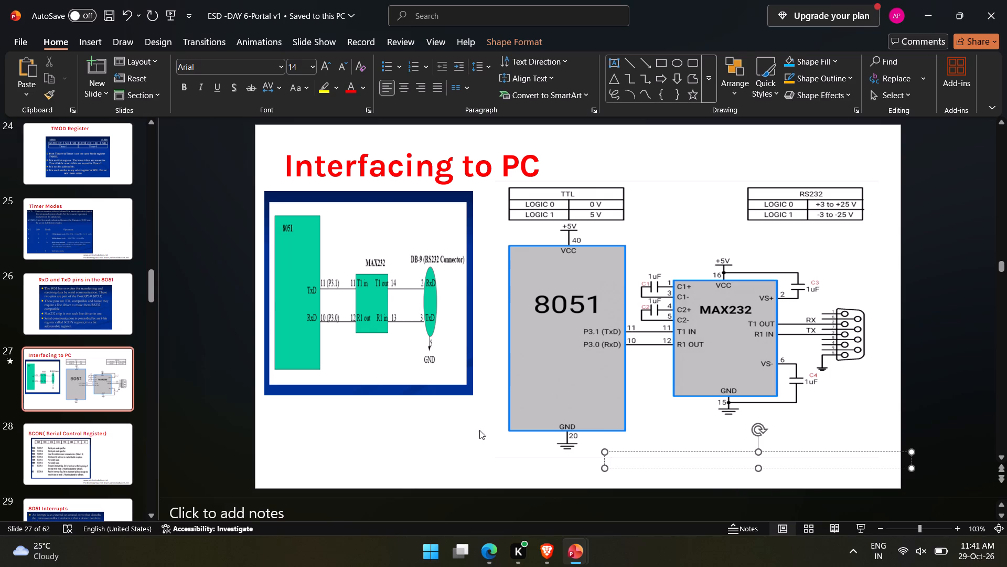
click(472, 433)
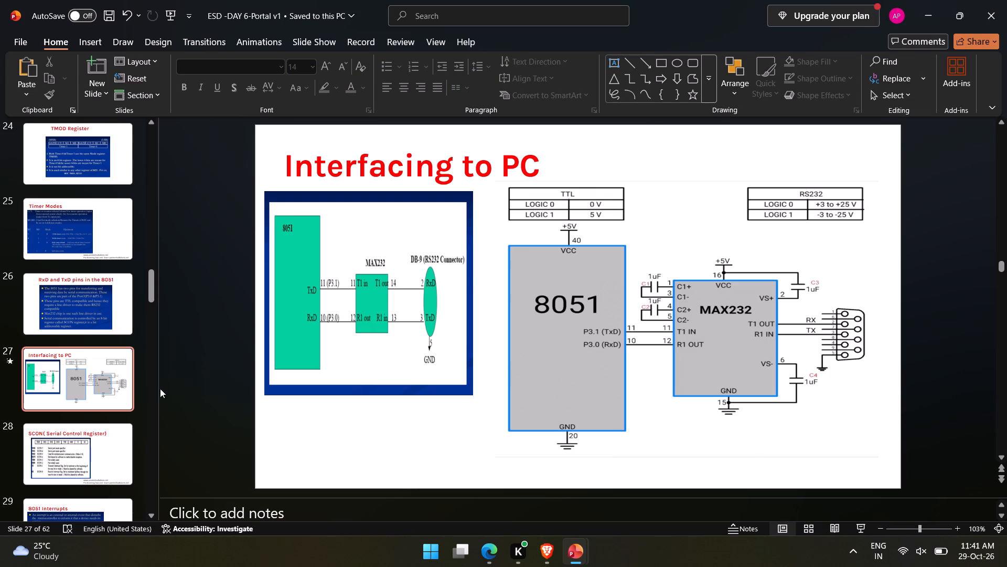
click(122, 435)
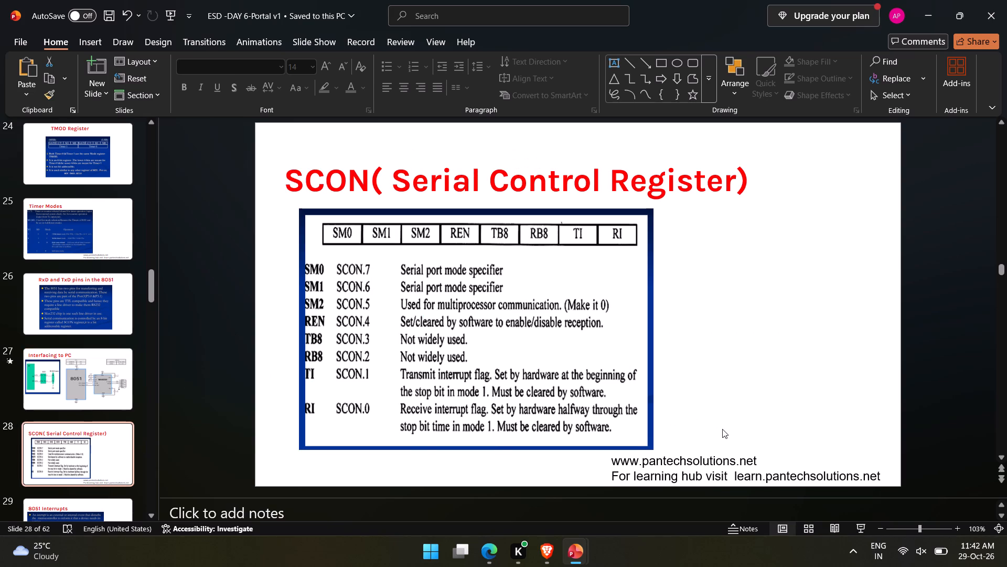
click(881, 475)
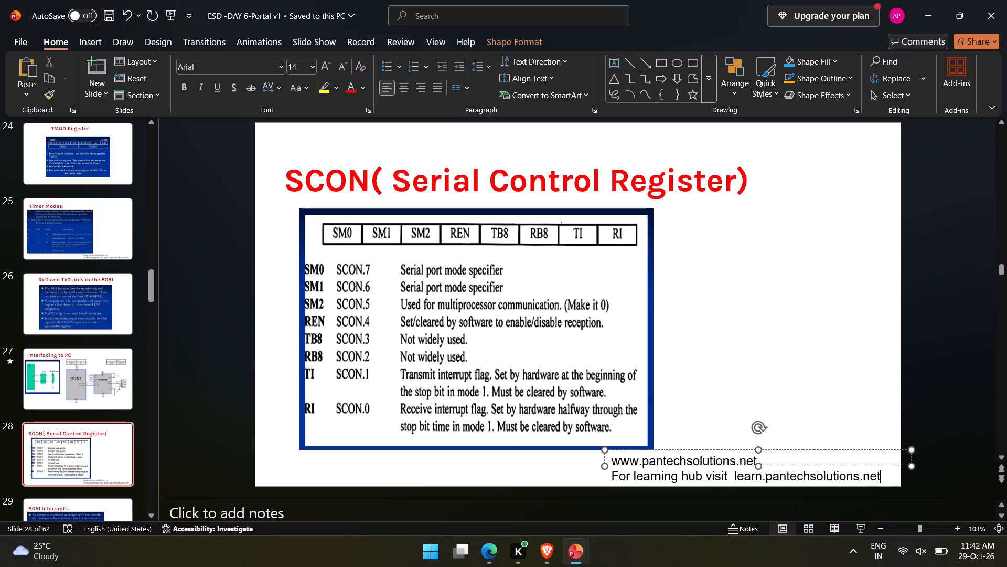
key(BackSpace)
key(BackSpace)
key(BackSpace)
key(BackSpace)
key(BackSpace)
key(BackSpace)
key(BackSpace)
key(BackSpace)
key(BackSpace)
key(BackSpace)
key(BackSpace)
key(BackSpace)
key(BackSpace)
key(BackSpace)
key(BackSpace)
key(BackSpace)
key(BackSpace)
key(BackSpace)
key(BackSpace)
key(BackSpace)
key(BackSpace)
key(BackSpace)
key(BackSpace)
key(BackSpace)
key(BackSpace)
key(BackSpace)
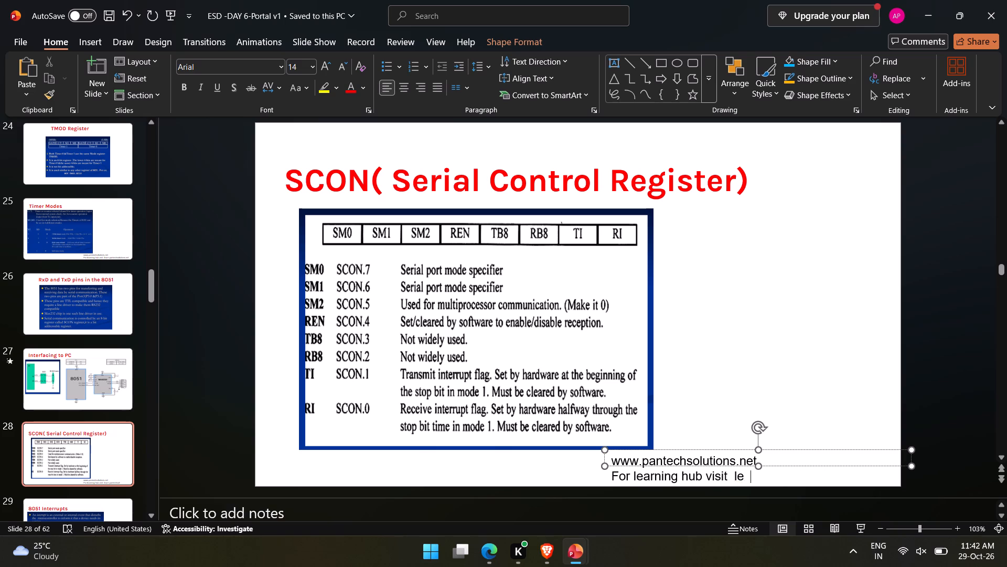
key(BackSpace)
key(BackSpace)
key(BackSpace)
key(BackSpace)
key(BackSpace)
key(BackSpace)
key(BackSpace)
key(BackSpace)
key(BackSpace)
key(BackSpace)
key(BackSpace)
key(BackSpace)
key(BackSpace)
key(BackSpace)
key(BackSpace)
key(BackSpace)
key(BackSpace)
key(BackSpace)
key(BackSpace)
key(BackSpace)
key(BackSpace)
key(BackSpace)
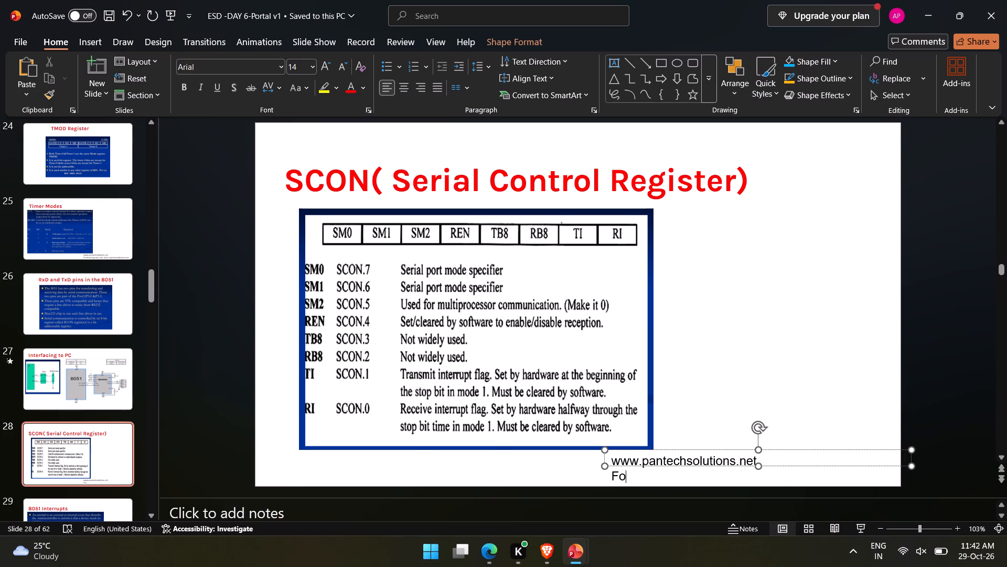
key(BackSpace)
key(BackSpace)
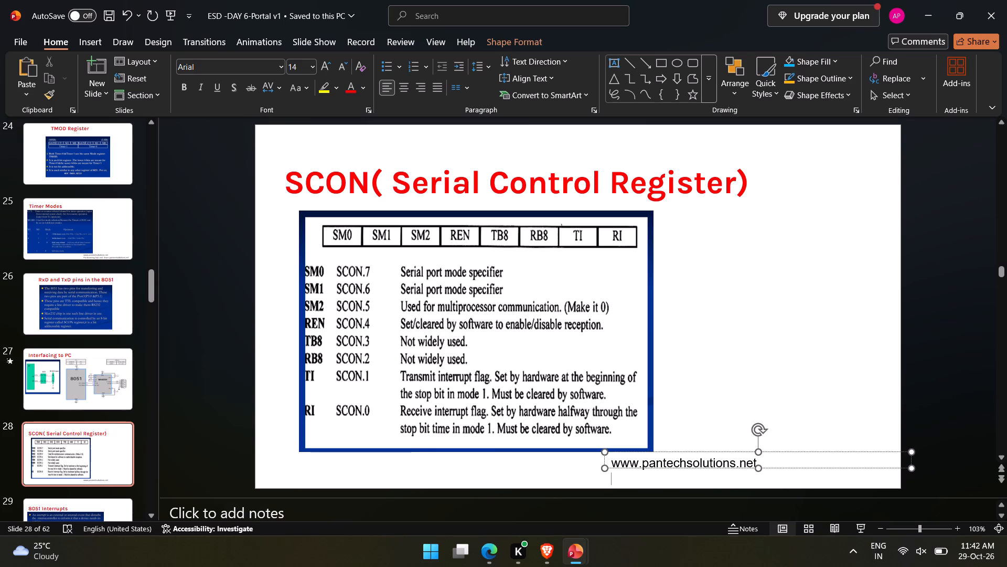
click(826, 462)
key(BackSpace)
key(BackSpace)
key(BackSpace)
key(BackSpace)
key(BackSpace)
key(BackSpace)
key(BackSpace)
key(BackSpace)
key(BackSpace)
key(BackSpace)
key(BackSpace)
key(BackSpace)
key(BackSpace)
key(BackSpace)
key(BackSpace)
key(BackSpace)
key(BackSpace)
key(BackSpace)
key(BackSpace)
key(BackSpace)
key(BackSpace)
key(BackSpace)
key(BackSpace)
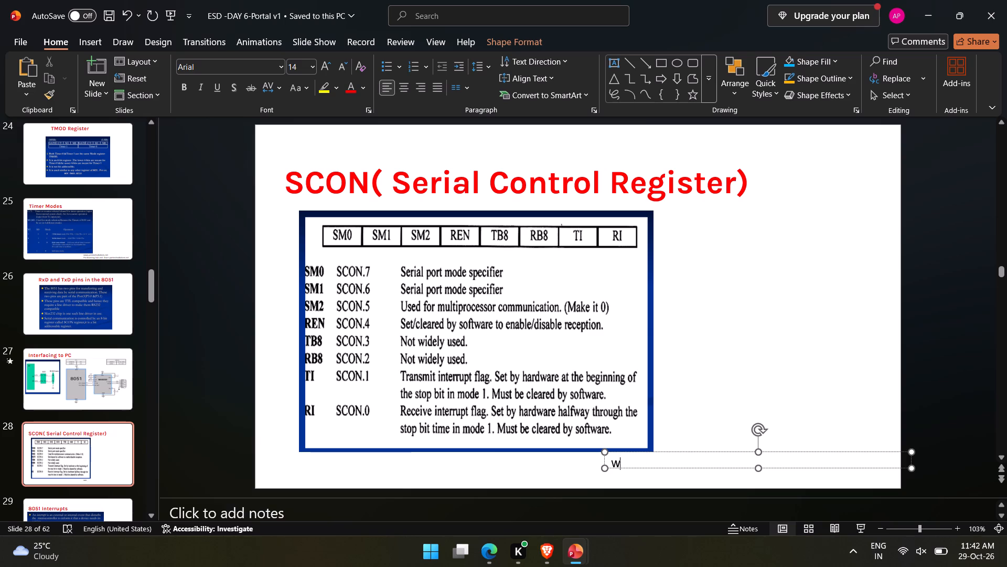
key(BackSpace)
click(770, 401)
Move the SCON register picture on slide 28 to the right so it sits near the slide's horizontal centre.
drag(614, 358, 681, 356)
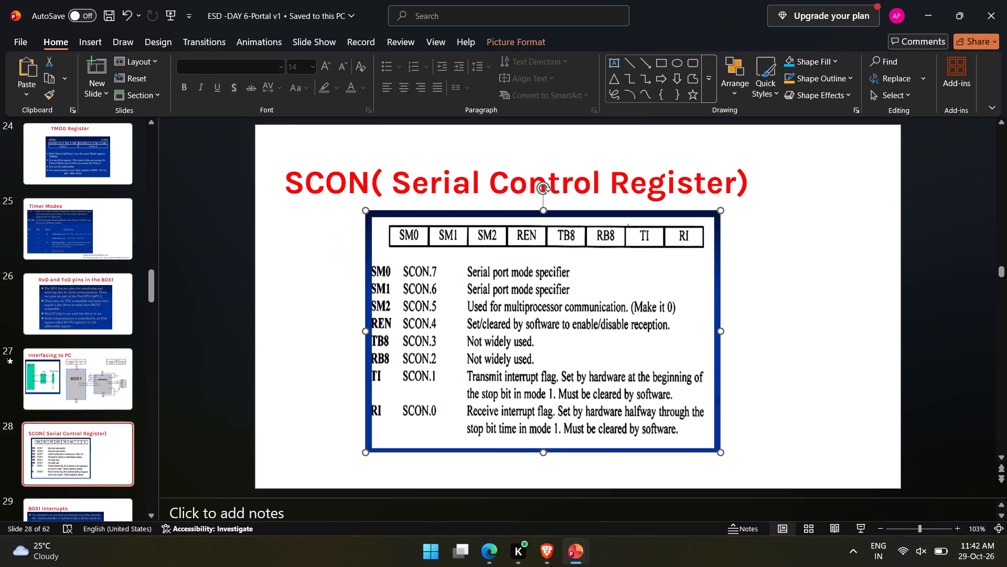
Move the "SCON( Serial Control Register)" title on slide 28 up and to the right, centring it above the register picture.
click(753, 180)
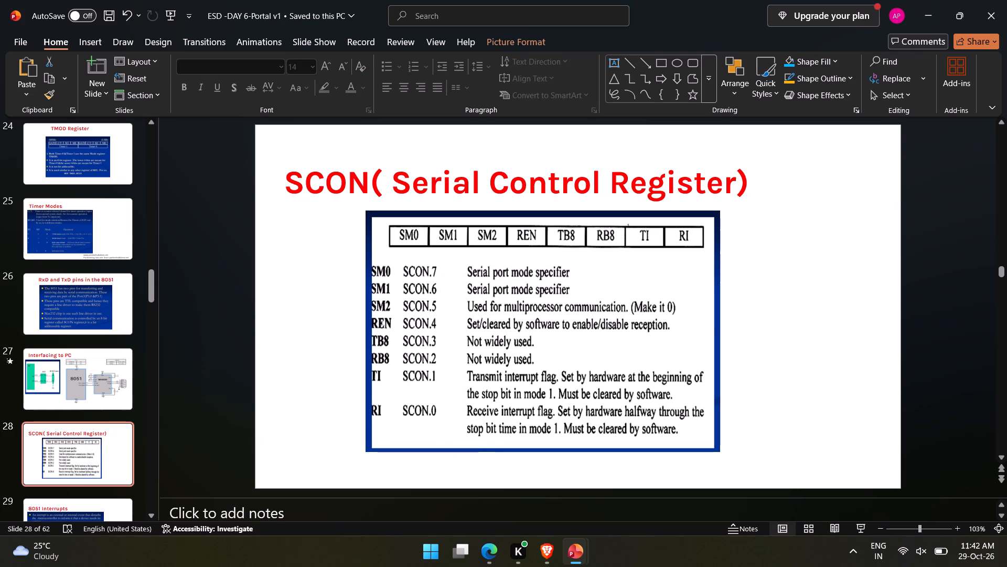
click(746, 184)
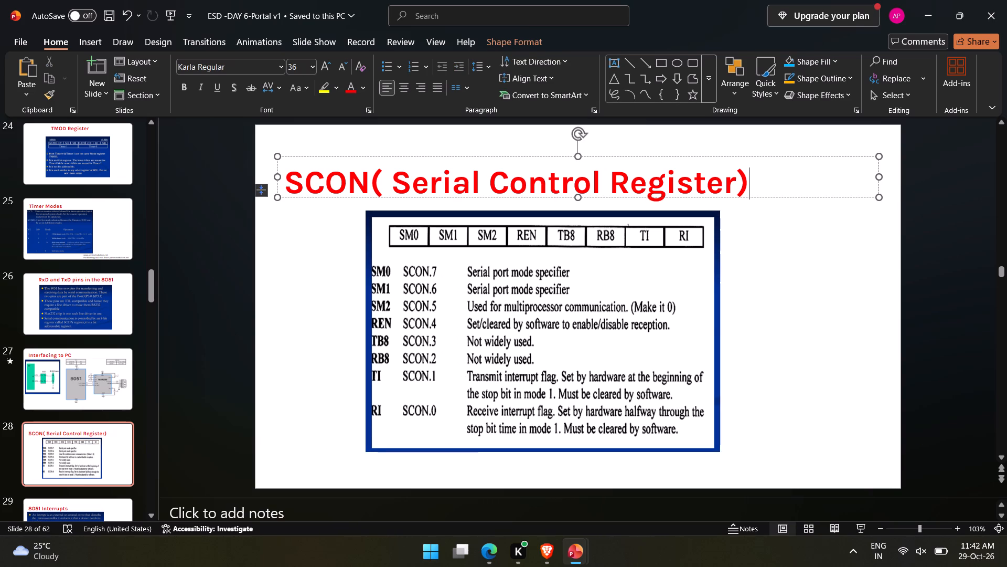
drag(714, 203, 756, 188)
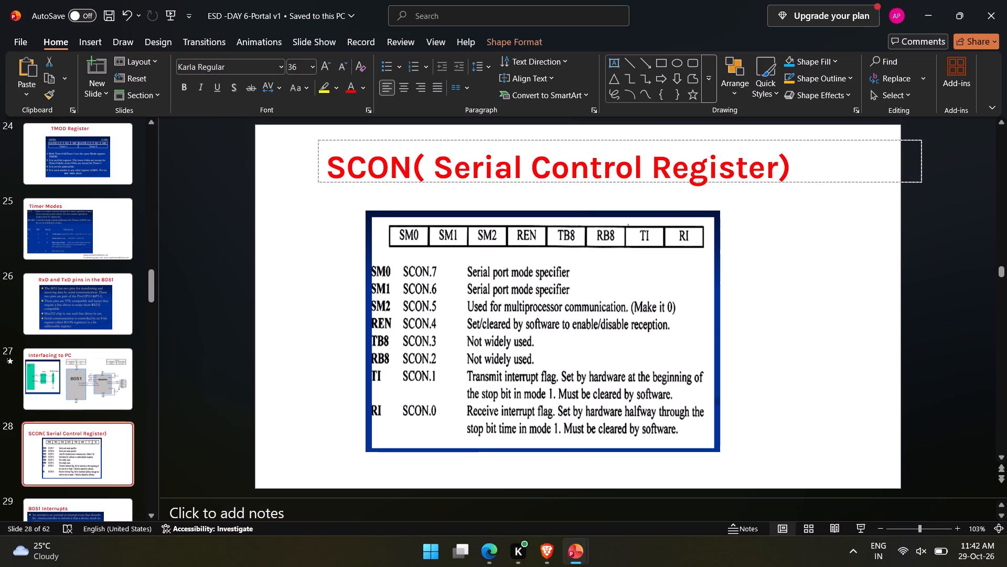
drag(756, 188, 755, 190)
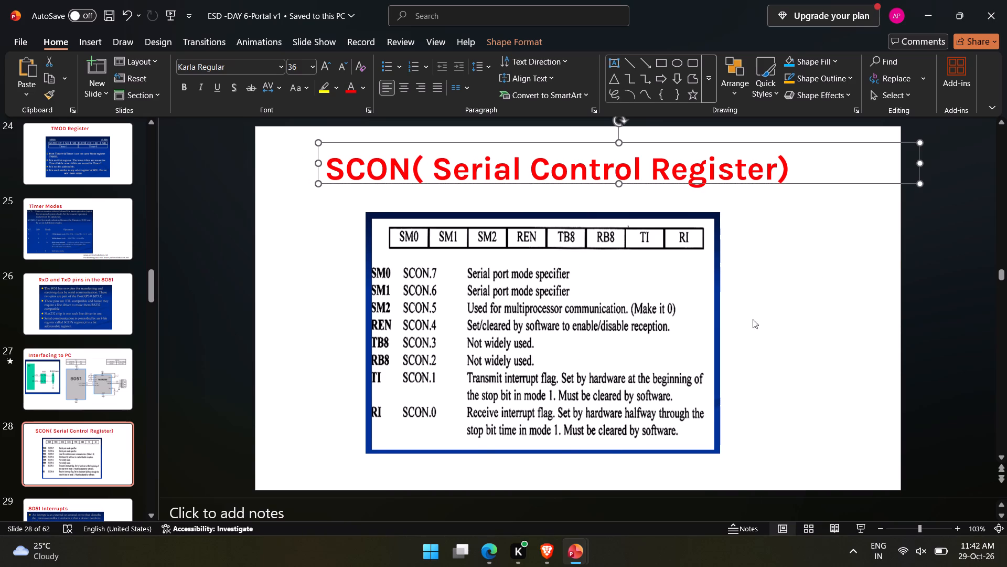
Open the Windows app launcher.
click(435, 547)
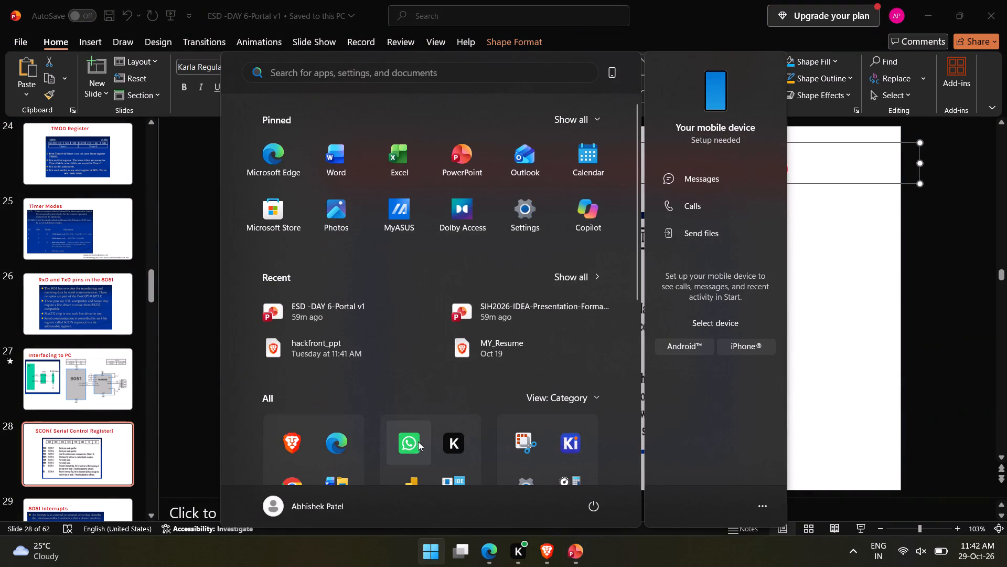
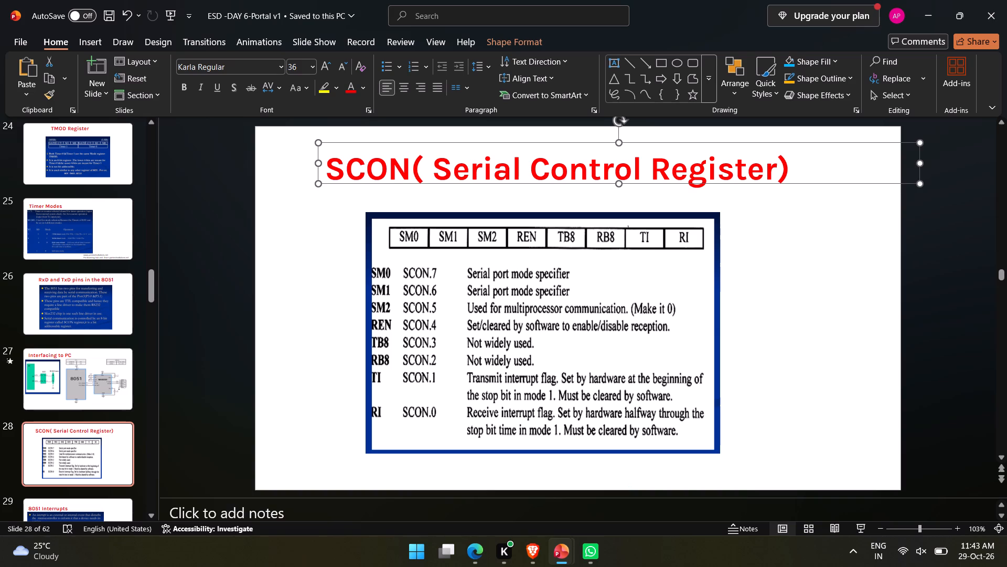
Move the "8051 Interrupts" title on slide 29 up and to the right, near the slide's horizontal centre.
scroll(119, 388, down, 1)
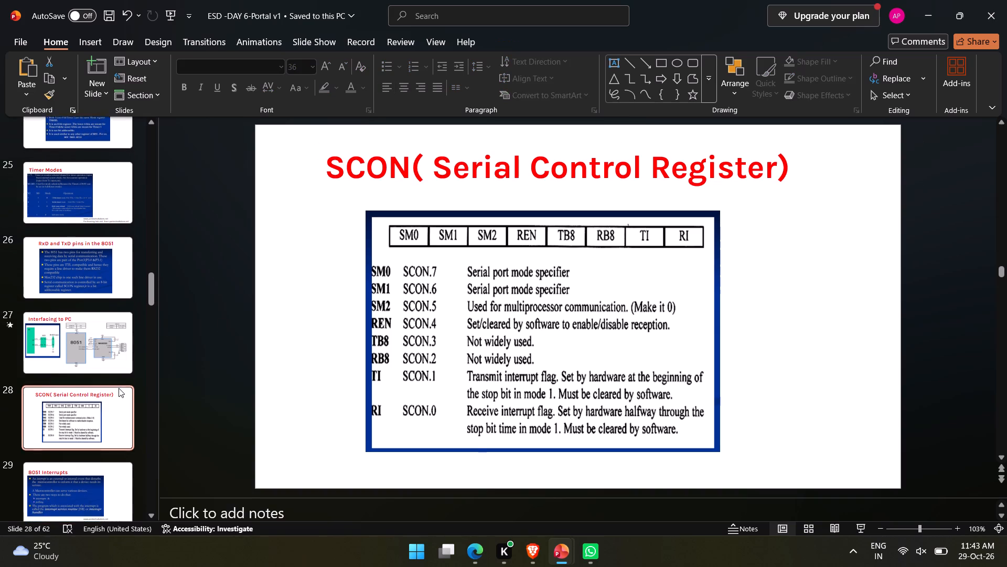
scroll(119, 388, down, 1)
click(118, 445)
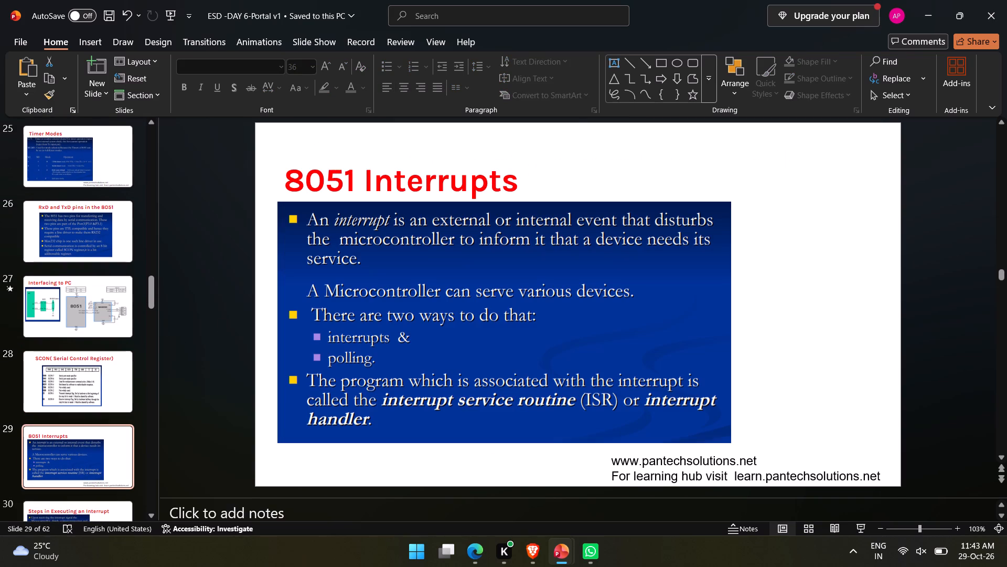
click(517, 190)
drag(522, 194, 607, 180)
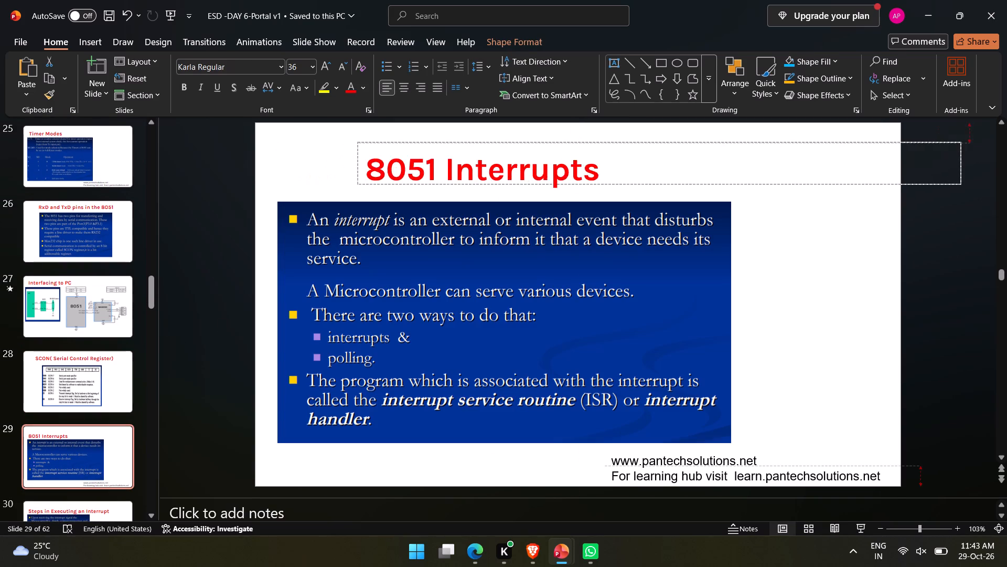
drag(607, 180, 664, 169)
Move the blue interrupt text picture on slide 29 right and slightly up, placing it just below the title.
click(674, 312)
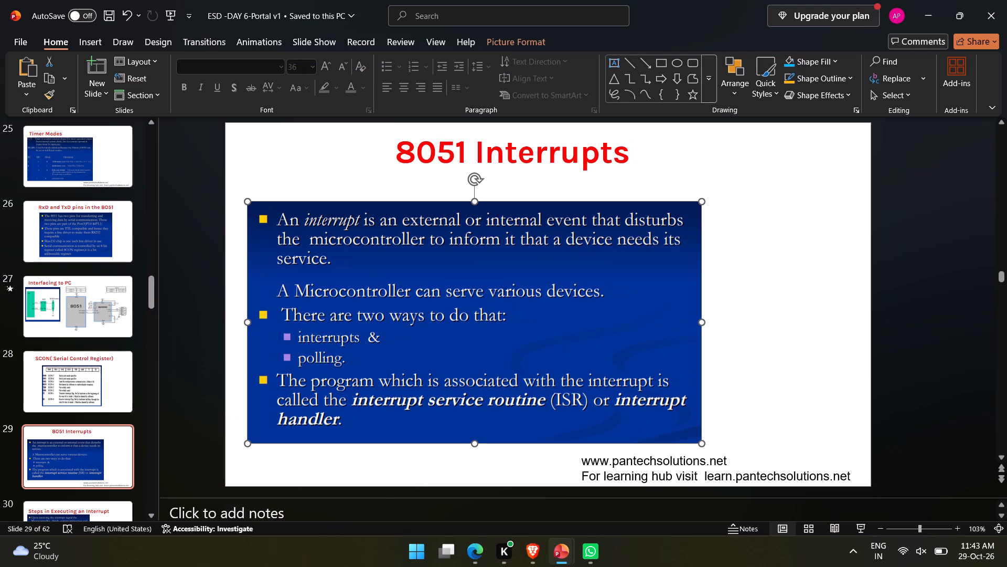
drag(674, 312, 731, 295)
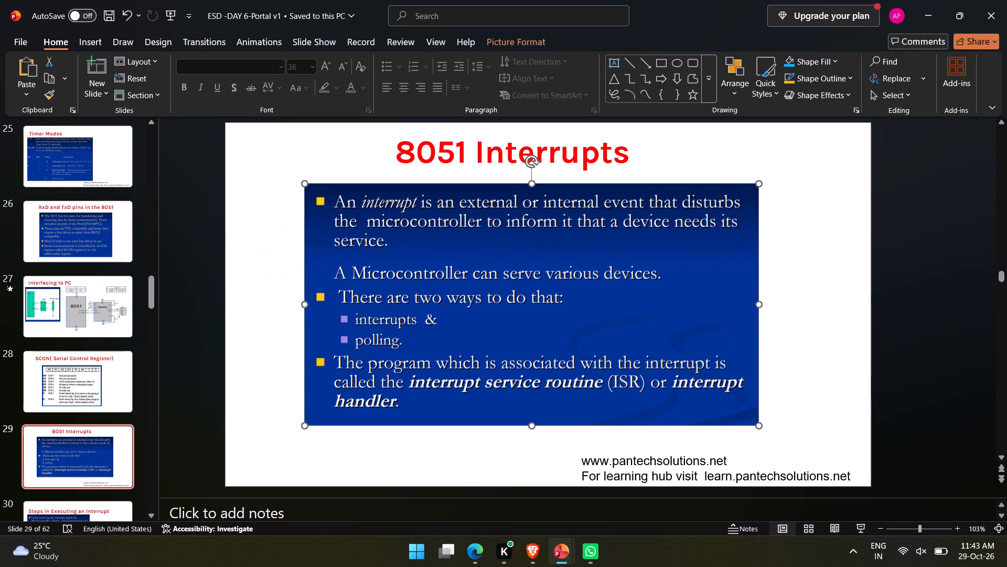
Delete the "For learning hub visit learn.pantechsolutions.net" line from slide 29's footer text box.
click(852, 476)
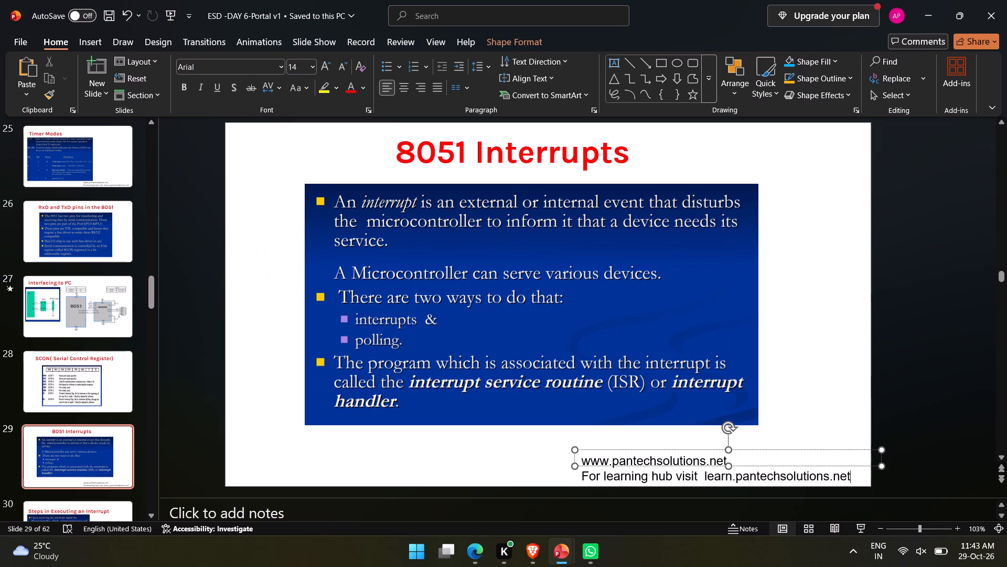
key(BackSpace)
key(ctrl+BackSpace)
key(ctrl+BackSpace)
key(ctrl+BackSpace)
key(ctrl+BackSpace)
key(ctrl+BackSpace)
key(ctrl+BackSpace)
key(ctrl+BackSpace)
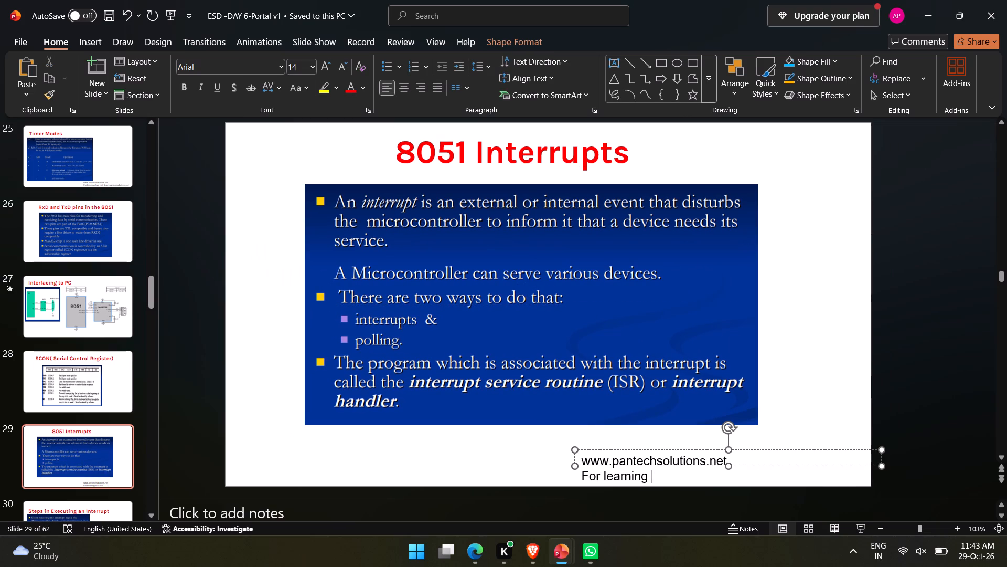
key(ctrl+BackSpace)
key(ctrl+BackSpace)
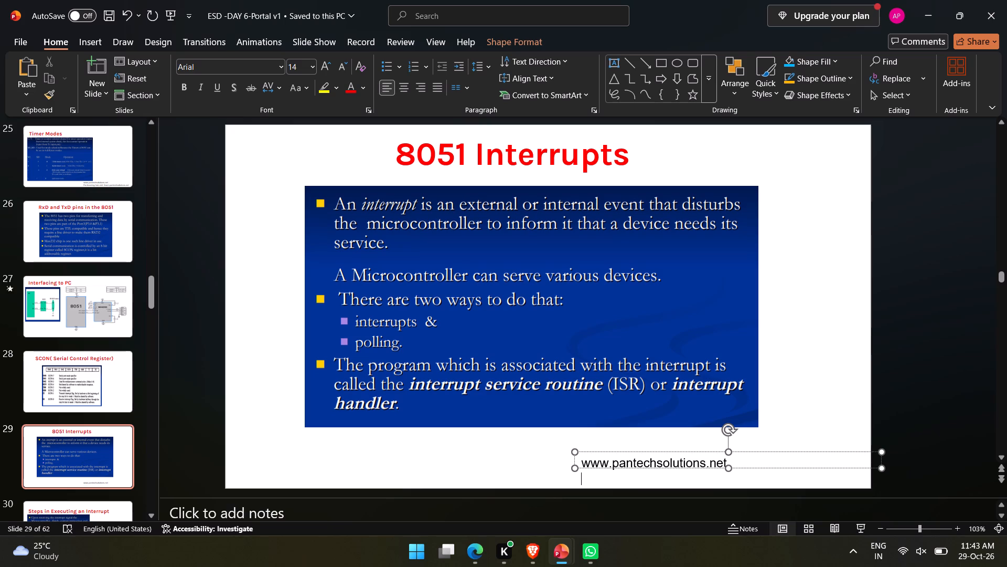
click(791, 464)
key(ctrl+BackSpace)
key(ctrl+BackSpace)
key(ctrl+BackSpace)
key(ctrl+BackSpace)
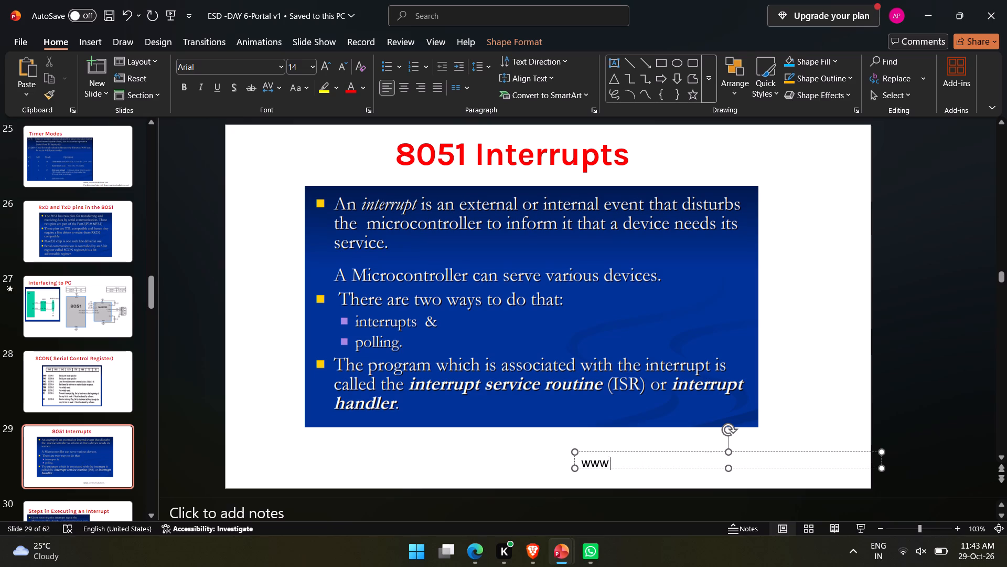
key(ctrl+BackSpace)
click(473, 459)
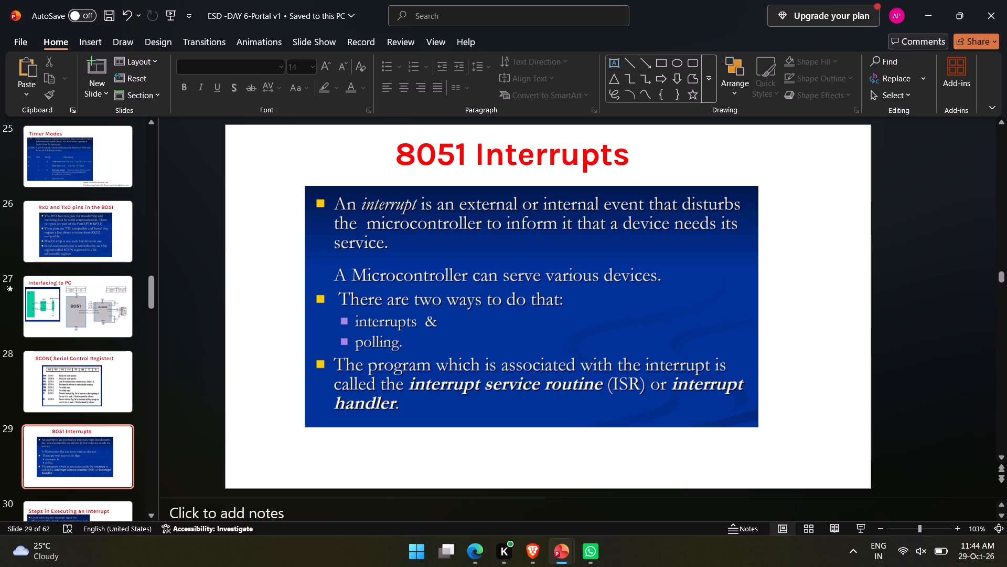
Move the "Steps in Executing an Interrupt" title on slide 30 up and to the right, centring it near the slide's top edge.
scroll(929, 320, down, 1)
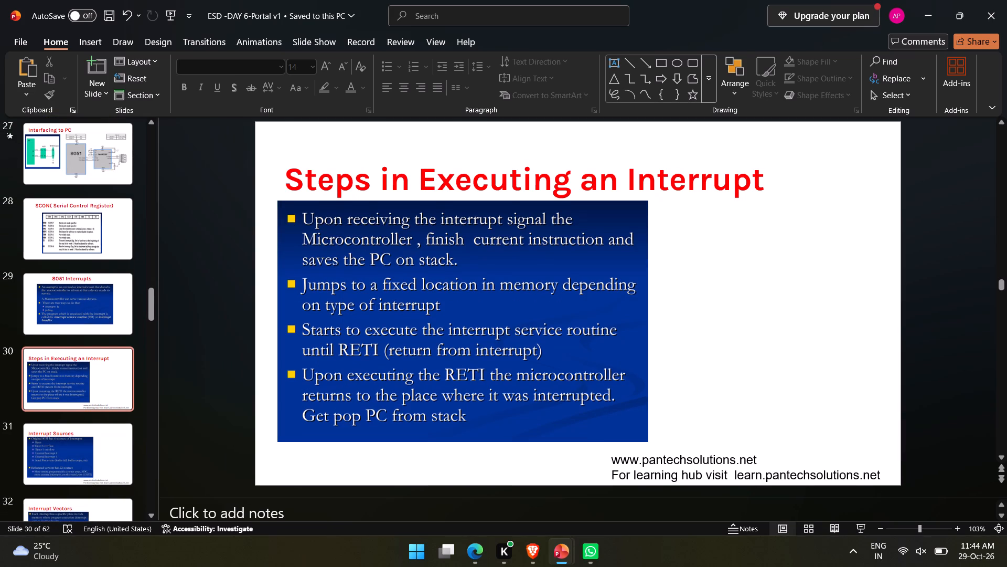
click(774, 181)
click(750, 179)
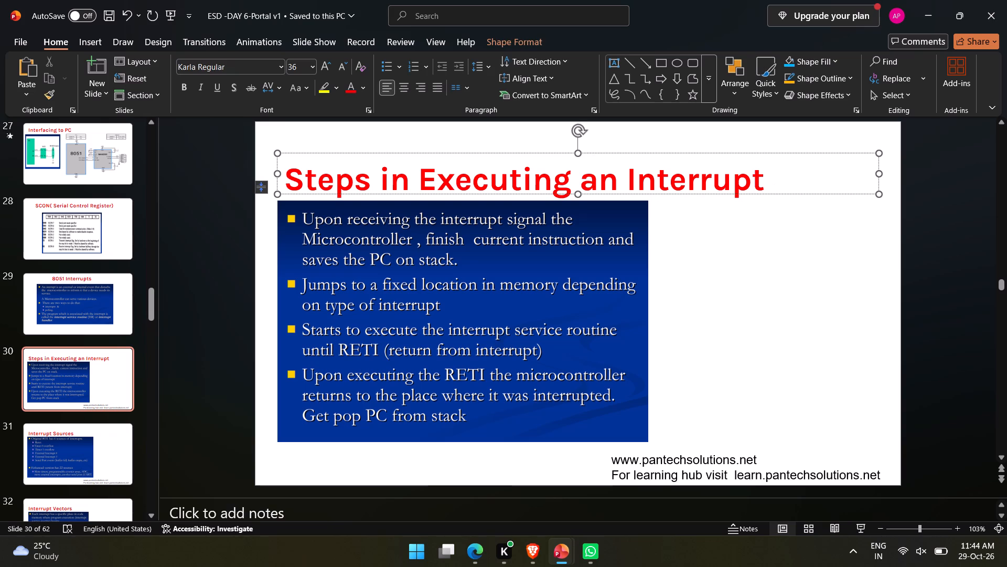
drag(751, 193, 793, 171)
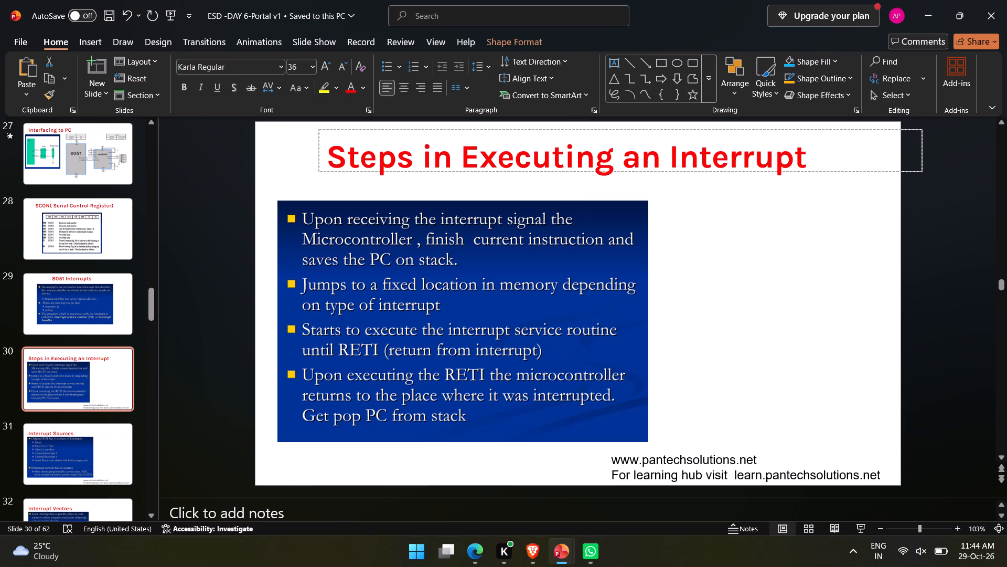
drag(793, 171, 792, 170)
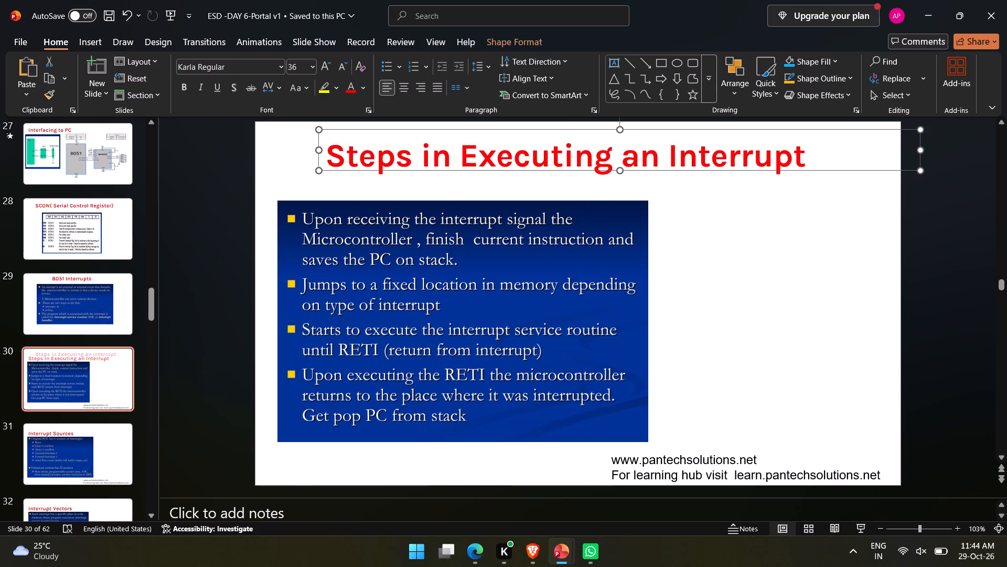
Move the blue interrupt steps picture on slide 30 right and slightly up, centring it just below the title.
click(637, 274)
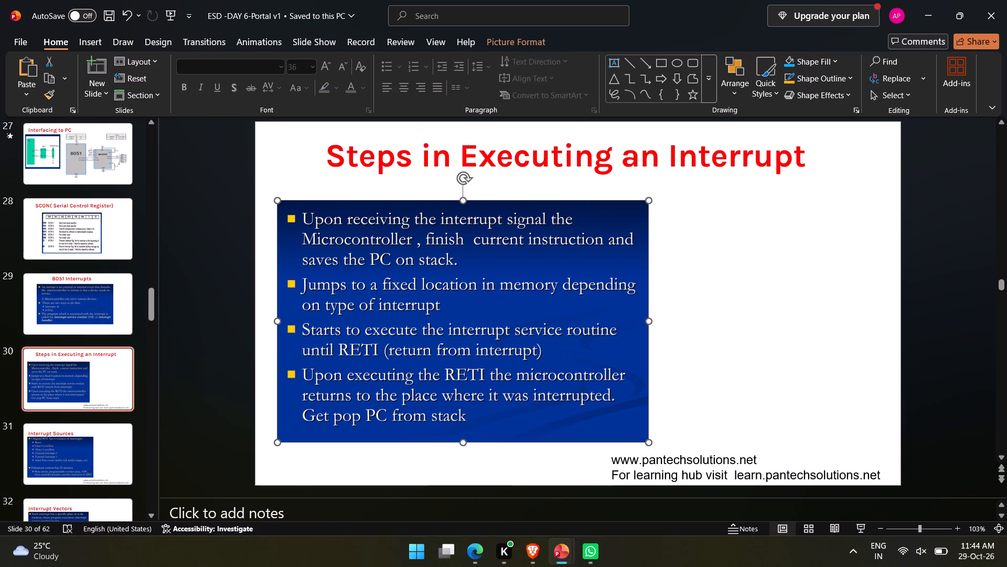
drag(629, 273, 740, 257)
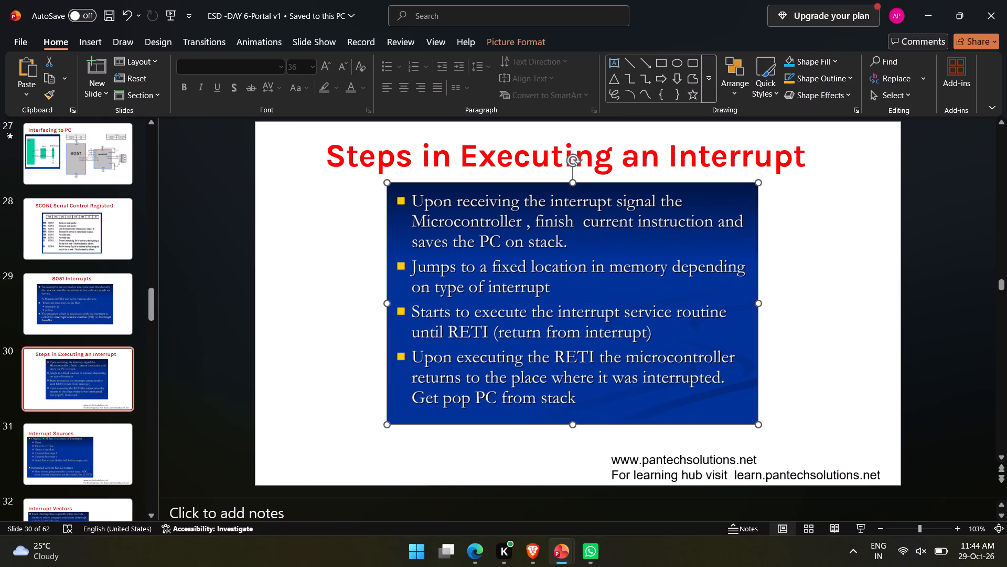
Delete the "For learning hub visit learn.pantechsolutions.net" line from slide 30's footer text box.
click(879, 474)
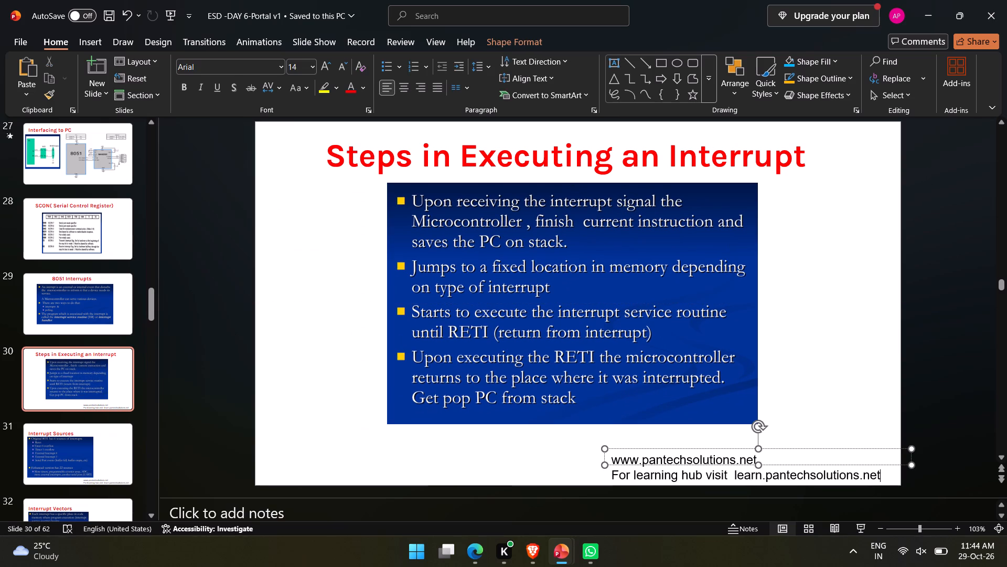
key(ctrl+BackSpace)
key(ctrl+BackSpace)
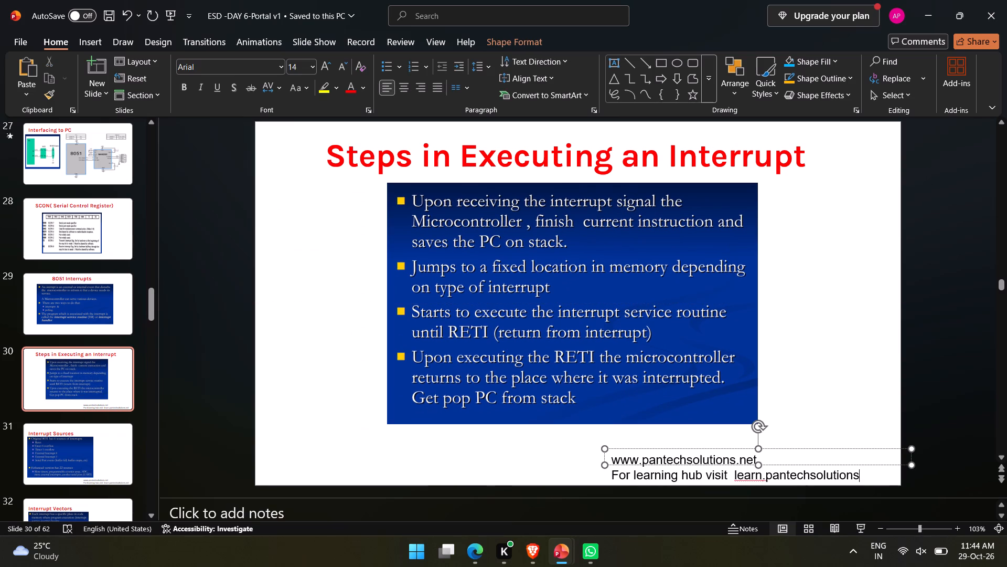
key(ctrl+BackSpace)
key(ctrl+BackSpace)
key(ctrl+BackSpace)
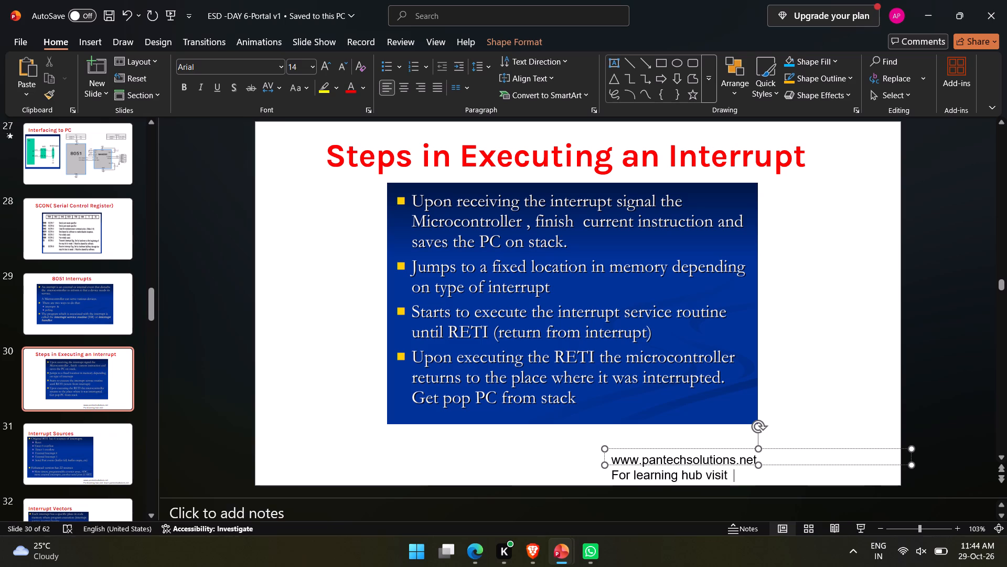
key(ctrl+BackSpace)
key(ctrl+BackSpace)
key(ctrl+BackSpace)
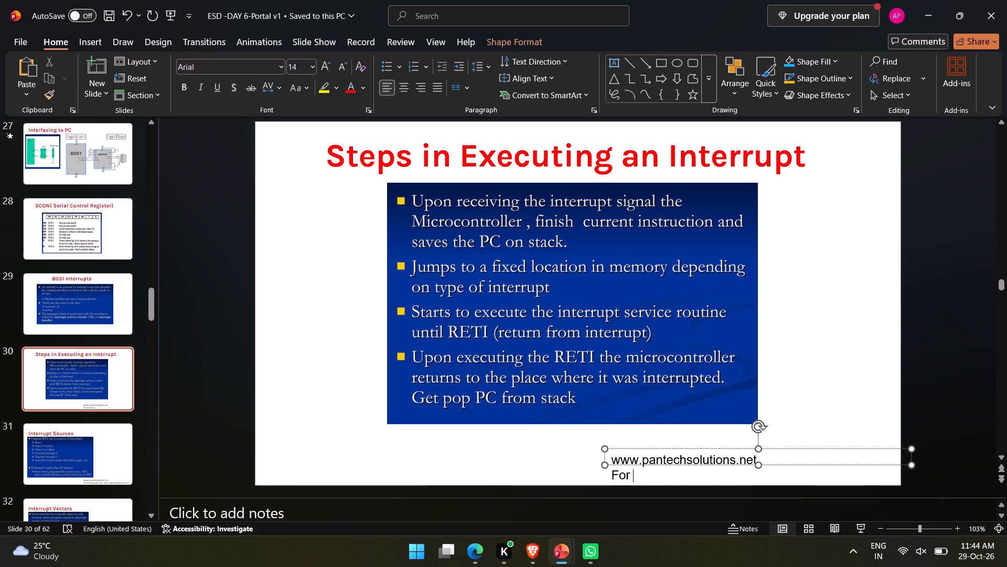
key(ctrl+BackSpace)
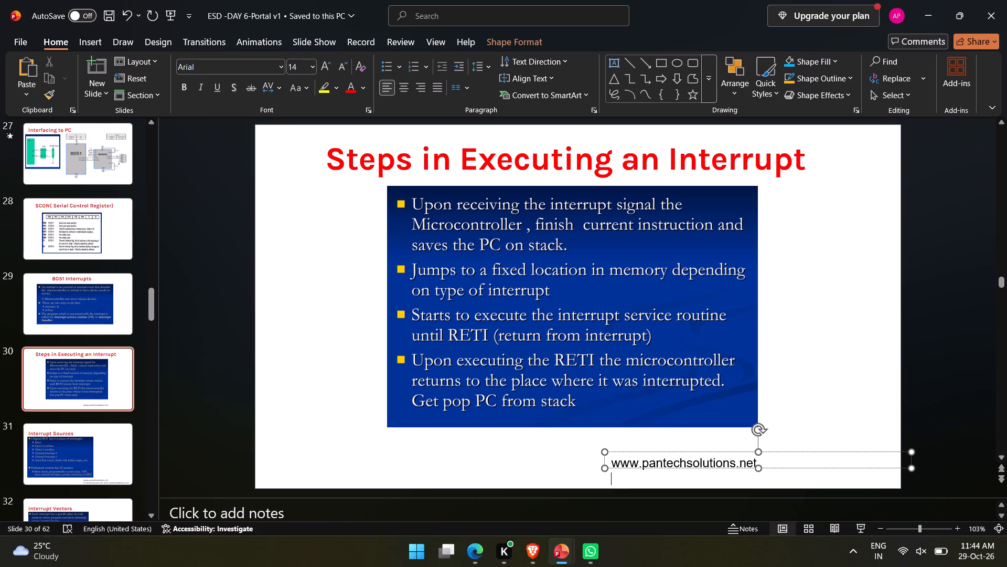
click(796, 464)
key(ctrl+BackSpace)
key(ctrl+BackSpace)
key(ctrl+BackSpace)
key(ctrl+BackSpace)
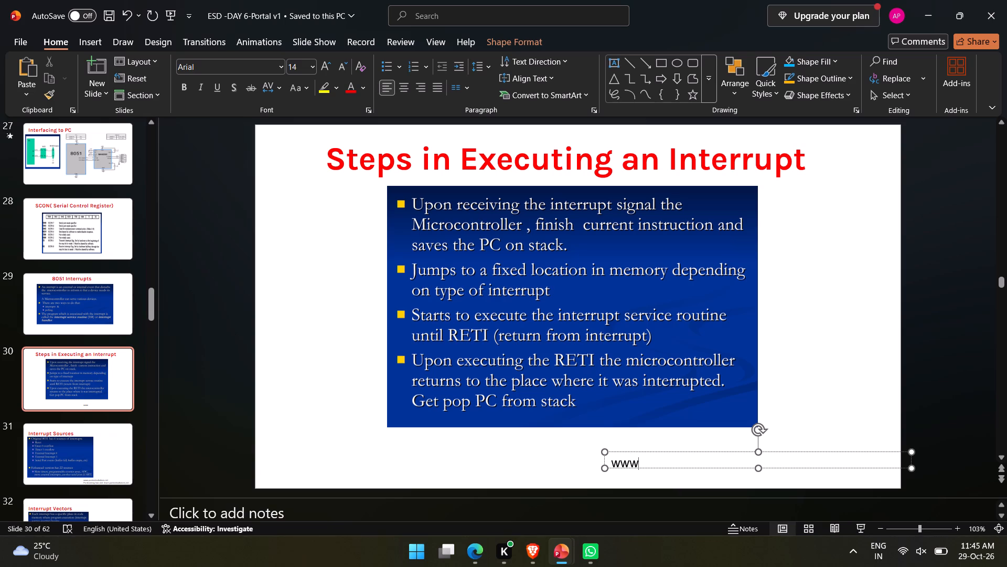
key(BackSpace)
key(BackSpace)
key(BackSpace)
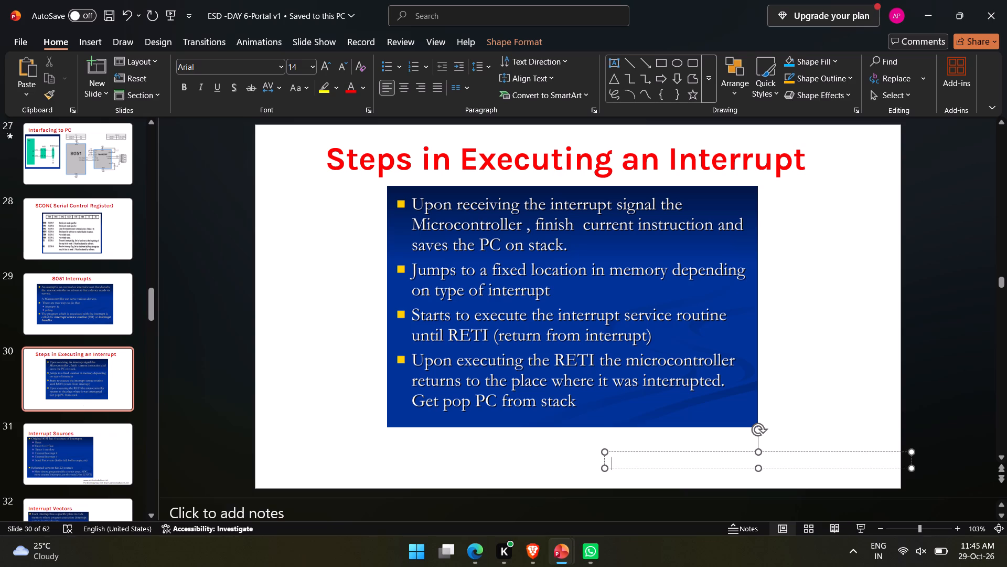
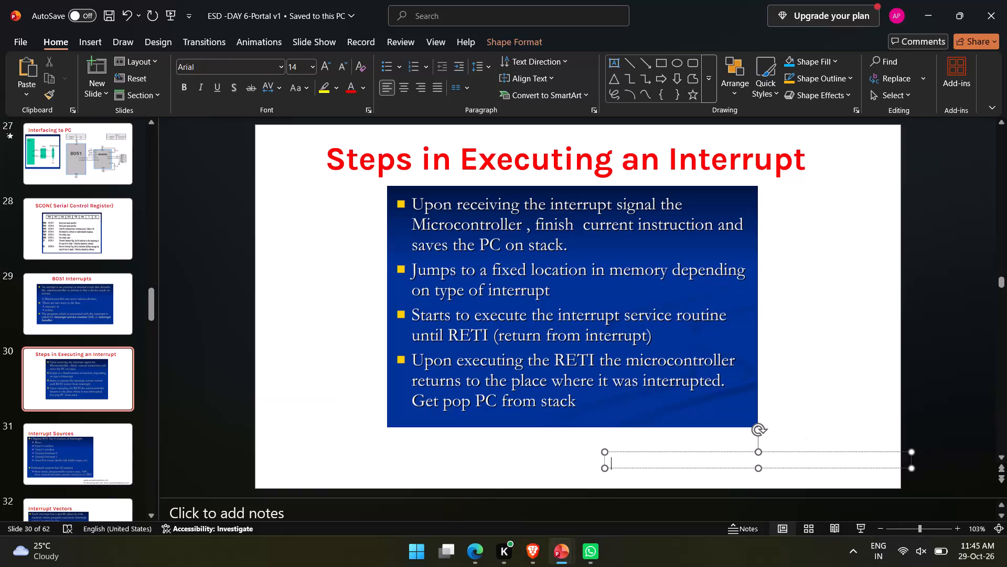
Nudge the blue interrupt steps picture on slide 30 slightly left and down, leaving a small gap below the title.
drag(730, 404, 723, 414)
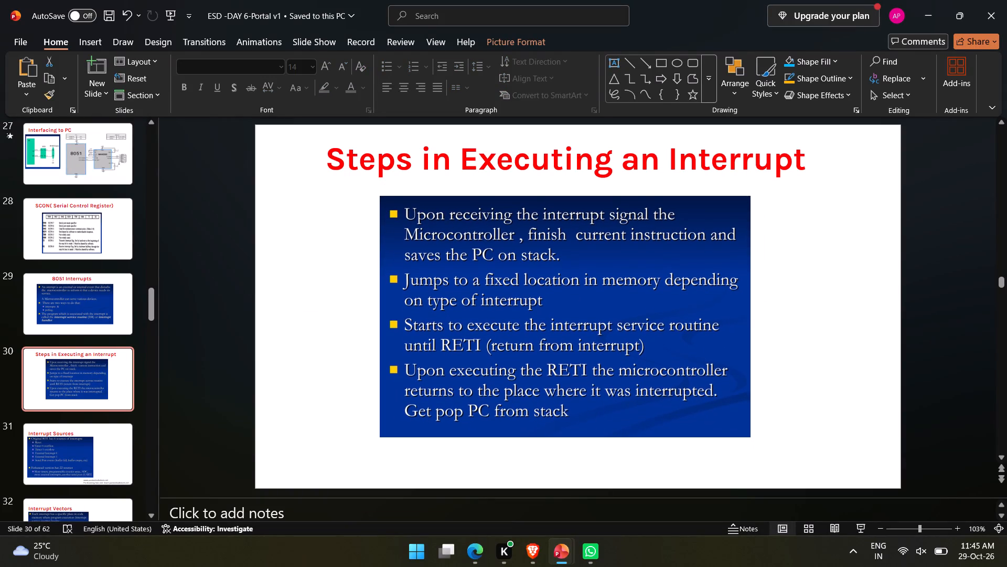
drag(723, 414, 723, 414)
Move the "Interrupt Sources" title on slide 31 up and to the right, centring it near the slide's top edge.
click(126, 434)
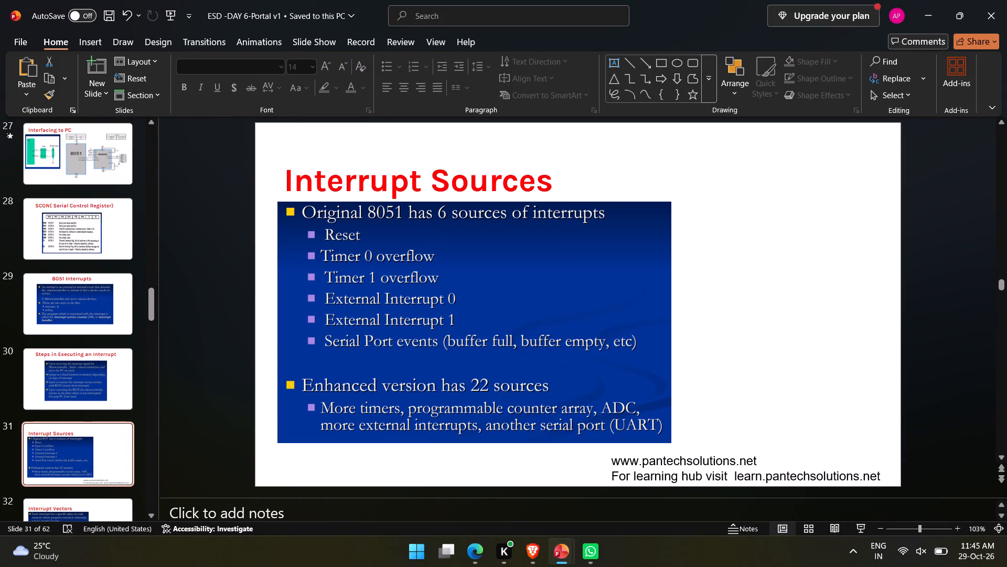
click(564, 184)
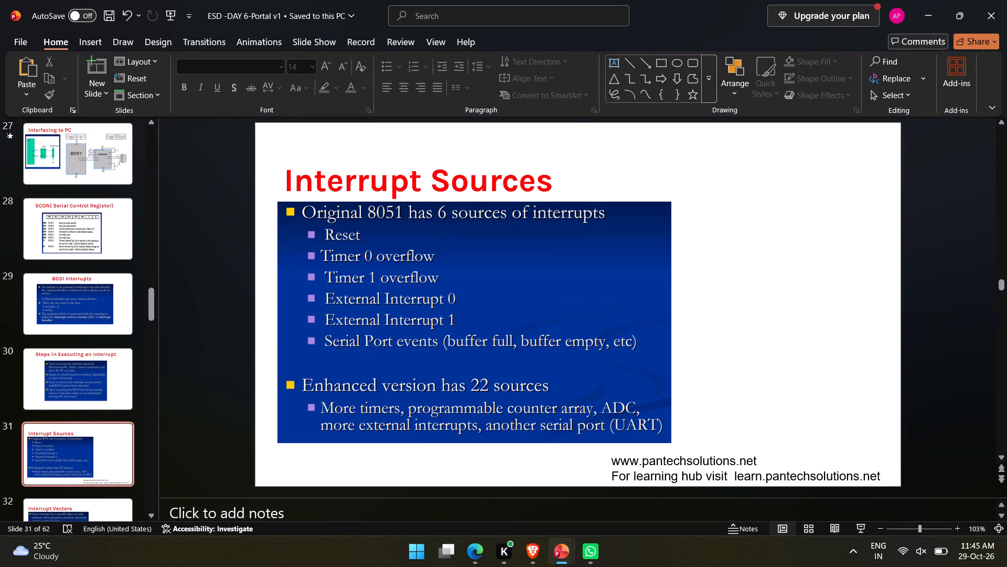
click(551, 178)
drag(553, 195, 588, 192)
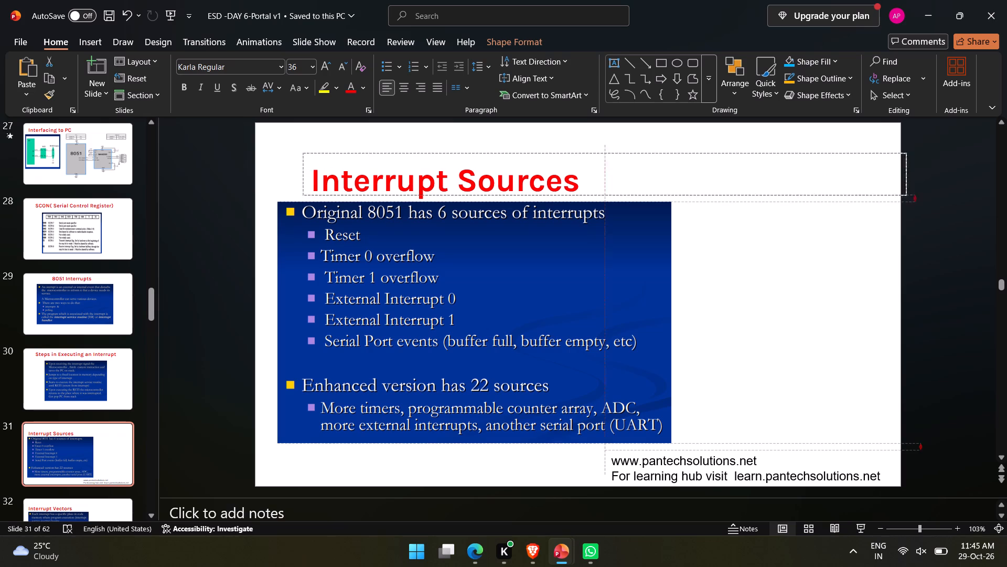
drag(588, 192, 667, 166)
Move the blue interrupt sources picture on slide 31 right and slightly up, centring it just below the title.
click(616, 282)
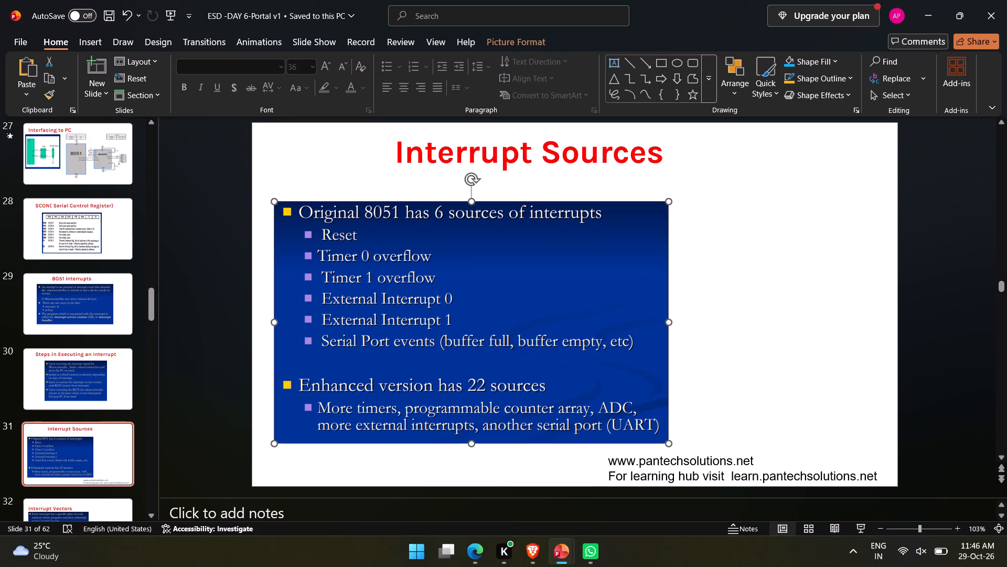
drag(603, 286, 690, 262)
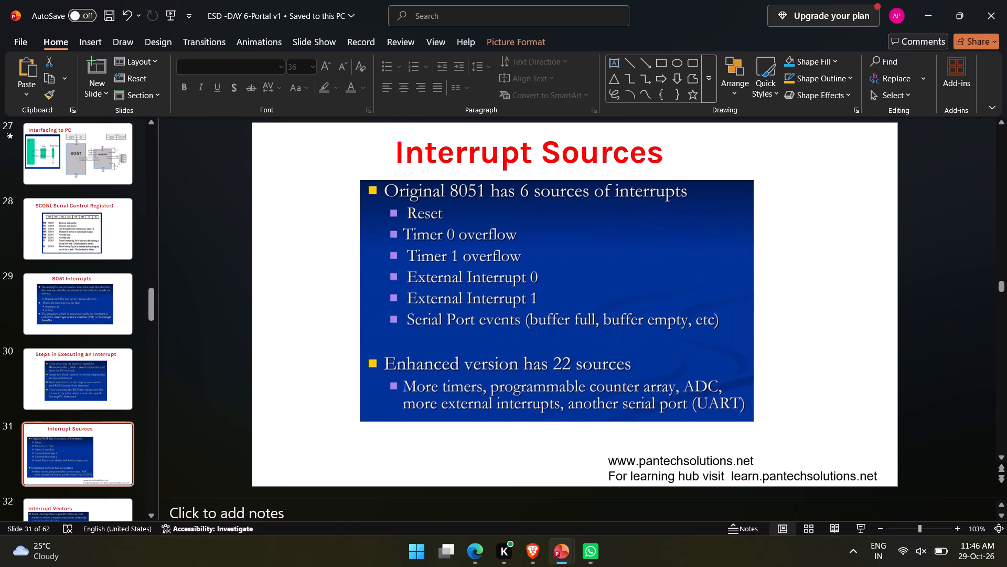
drag(690, 262, 697, 264)
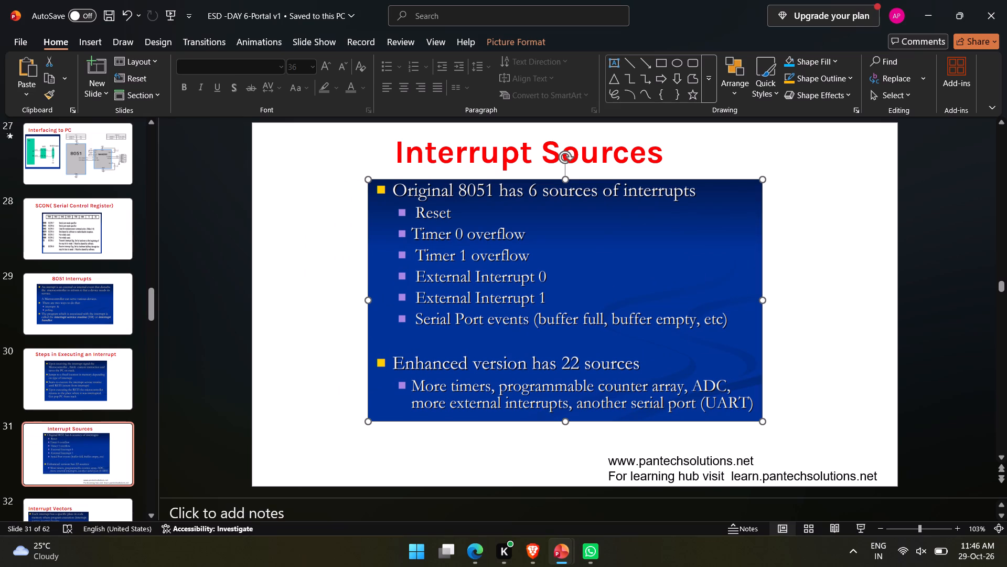
click(878, 475)
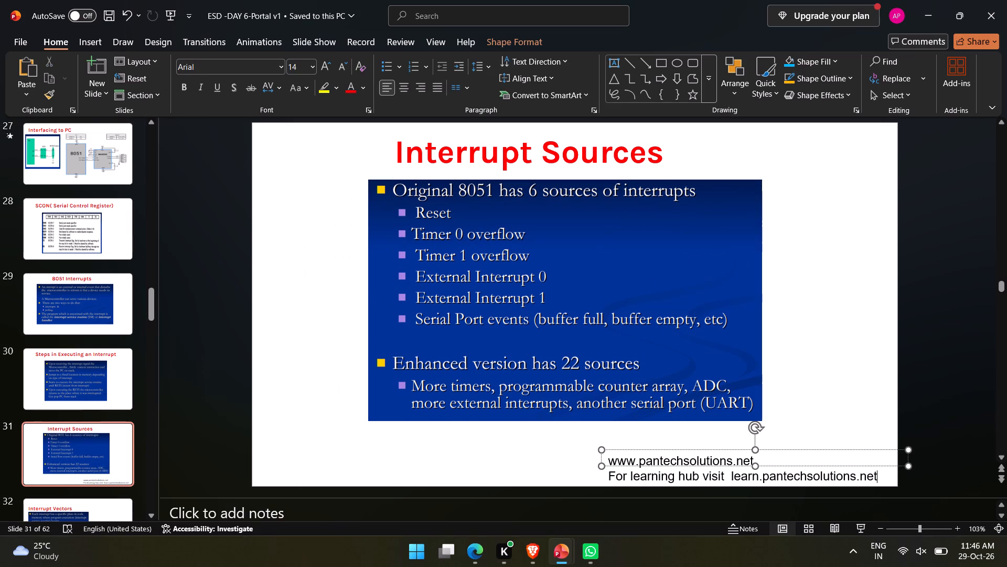
key(BackSpace)
key(BackSpace)
key(BackSpace)
key(BackSpace)
key(BackSpace)
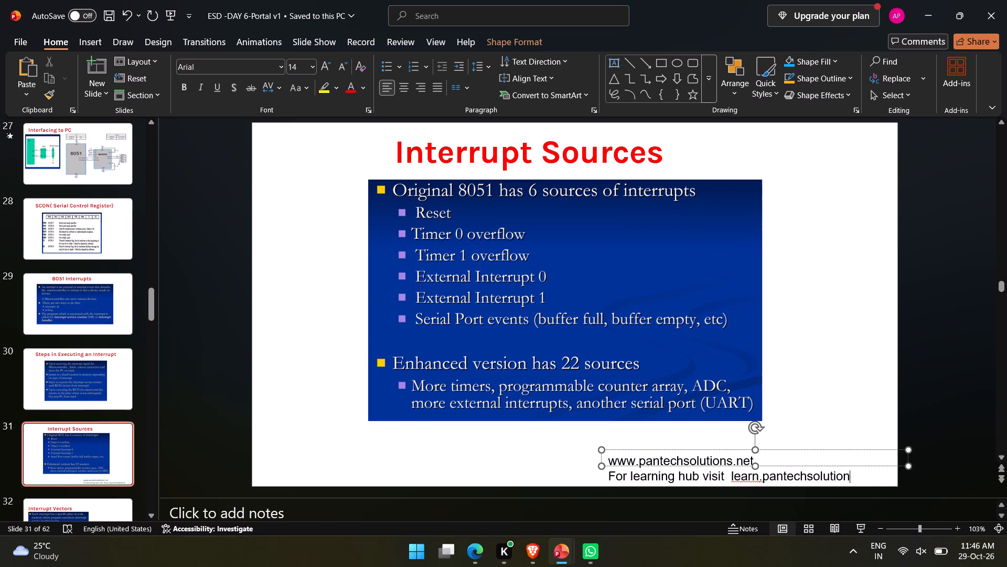
key(BackSpace)
key(BackSpace)
key(BackSpace)
key(BackSpace)
key(BackSpace)
key(BackSpace)
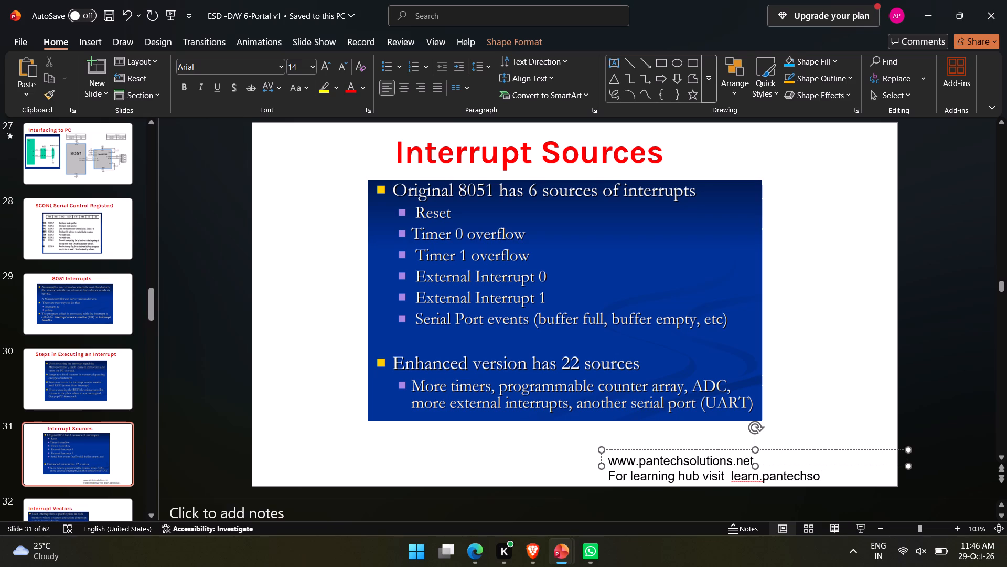
key(BackSpace)
key(BackSpace)
key(BackSpace)
key(BackSpace)
key(BackSpace)
key(BackSpace)
key(BackSpace)
key(BackSpace)
key(BackSpace)
key(BackSpace)
key(BackSpace)
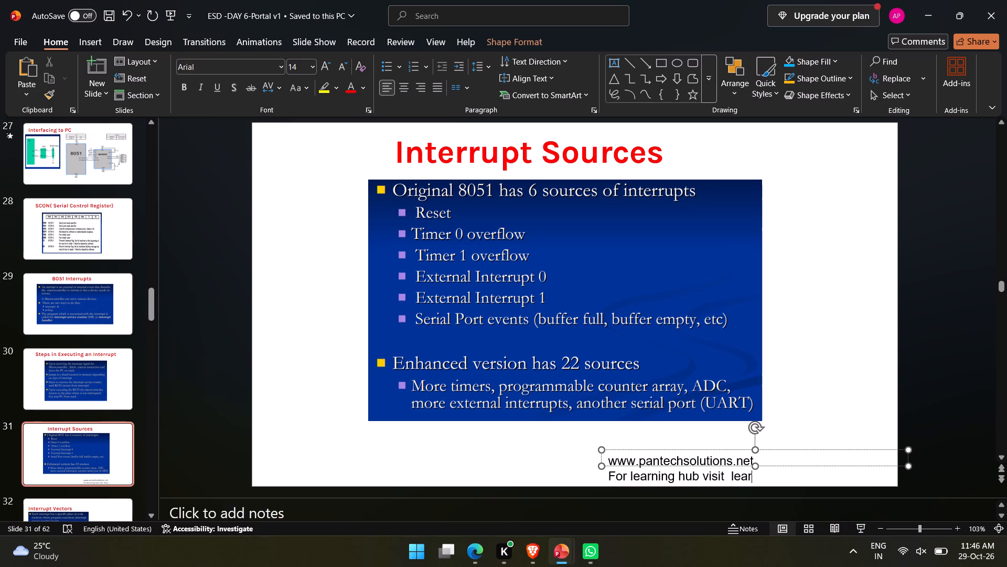
key(BackSpace)
key(BackSpace)
key(BackSpace)
key(BackSpace)
key(BackSpace)
key(BackSpace)
key(BackSpace)
key(BackSpace)
key(BackSpace)
key(BackSpace)
key(BackSpace)
key(BackSpace)
key(BackSpace)
key(BackSpace)
key(BackSpace)
key(BackSpace)
key(BackSpace)
key(BackSpace)
key(BackSpace)
key(BackSpace)
key(BackSpace)
key(BackSpace)
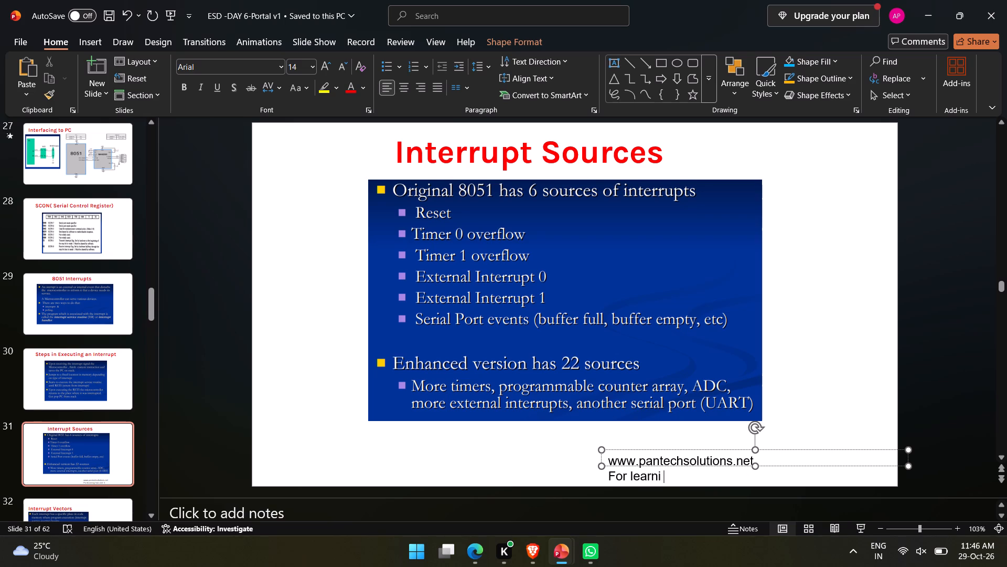
key(BackSpace)
key(BackSpace)
key(BackSpace)
key(BackSpace)
key(BackSpace)
key(BackSpace)
key(BackSpace)
key(BackSpace)
key(BackSpace)
key(BackSpace)
key(BackSpace)
key(BackSpace)
key(BackSpace)
key(BackSpace)
key(BackSpace)
key(BackSpace)
key(BackSpace)
key(BackSpace)
key(BackSpace)
key(BackSpace)
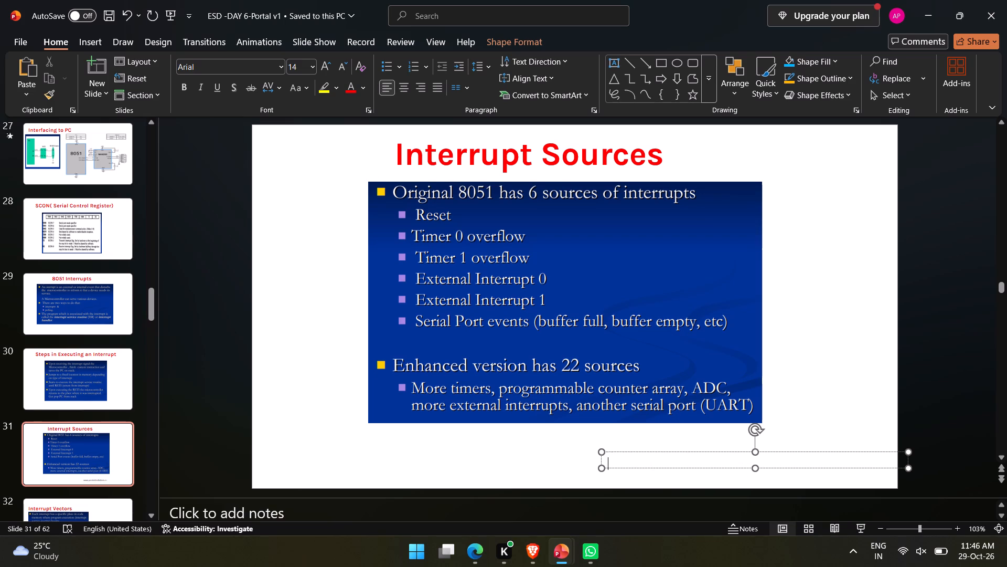
key(BackSpace)
key(BackSpace)
key(BackSpace)
click(824, 420)
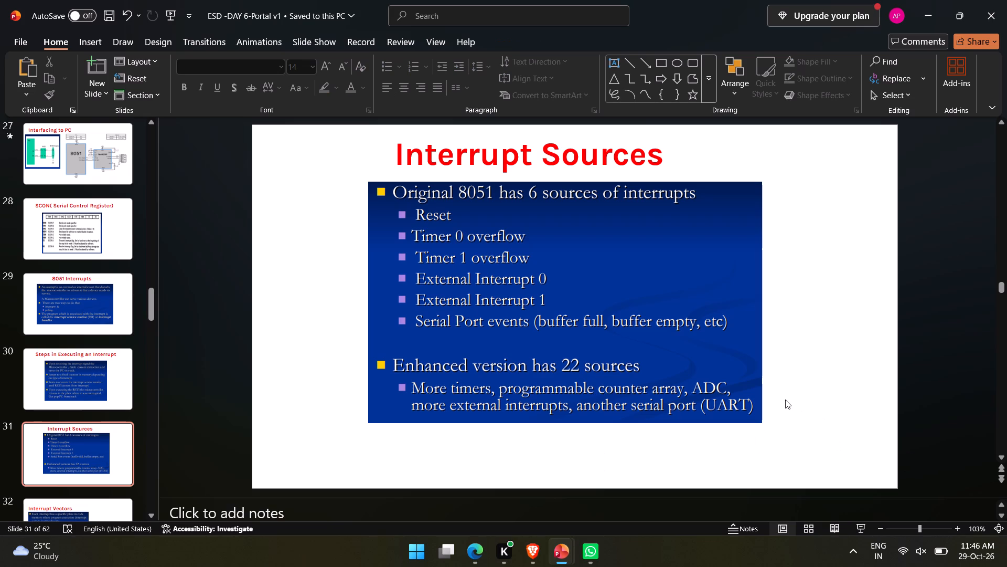
scroll(331, 391, down, 1)
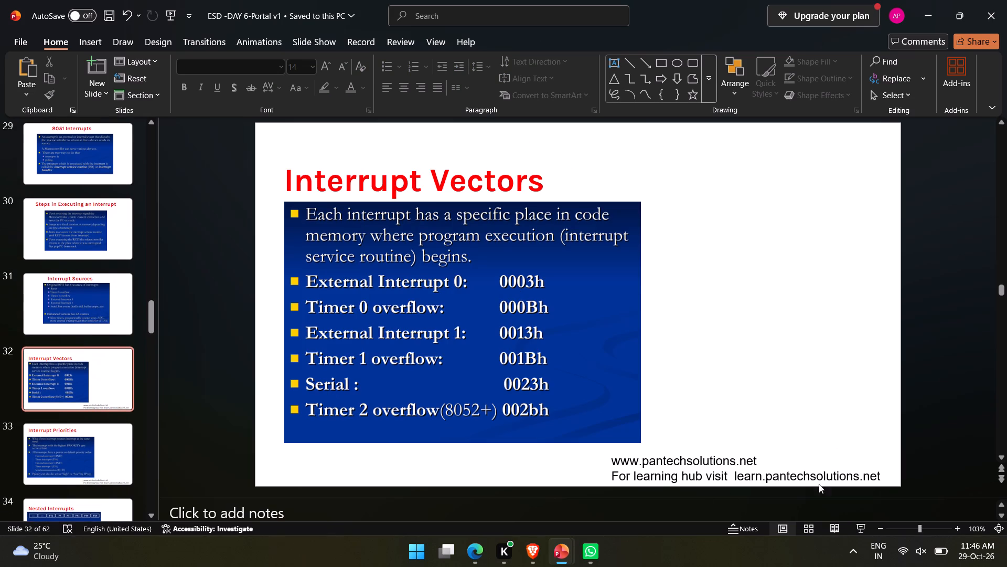
click(883, 479)
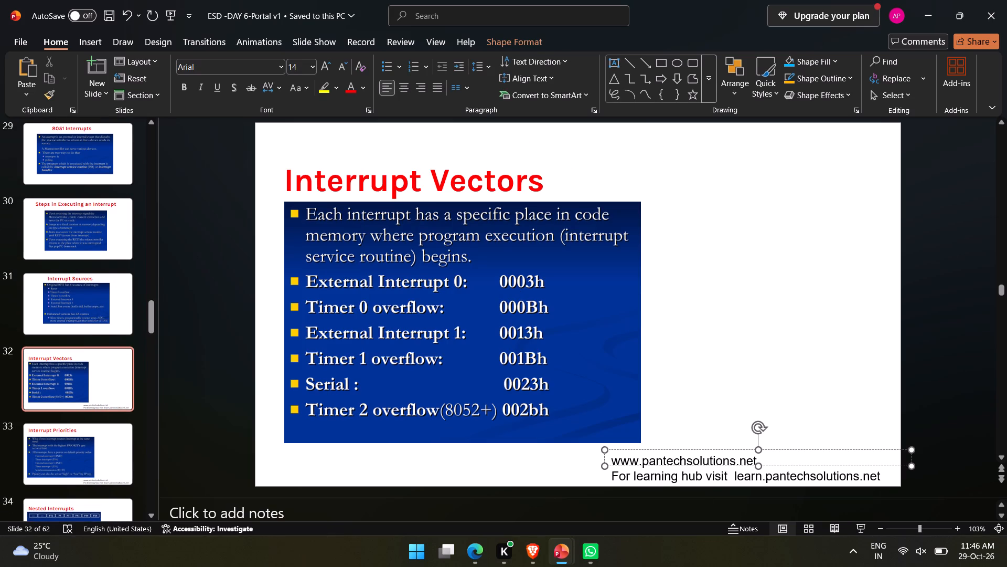
key(BackSpace)
key(BackSpace)
key(BackSpace)
key(BackSpace)
key(BackSpace)
key(BackSpace)
key(BackSpace)
key(BackSpace)
key(BackSpace)
key(BackSpace)
key(BackSpace)
key(BackSpace)
key(BackSpace)
key(BackSpace)
key(BackSpace)
key(BackSpace)
key(BackSpace)
key(BackSpace)
key(BackSpace)
key(BackSpace)
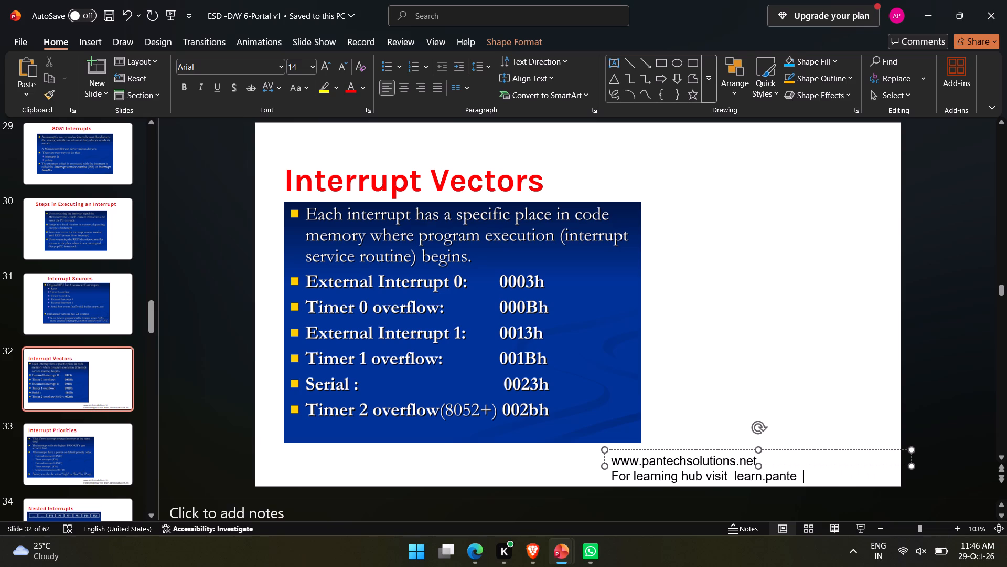
key(BackSpace)
key(BackSpace)
key(BackSpace)
key(BackSpace)
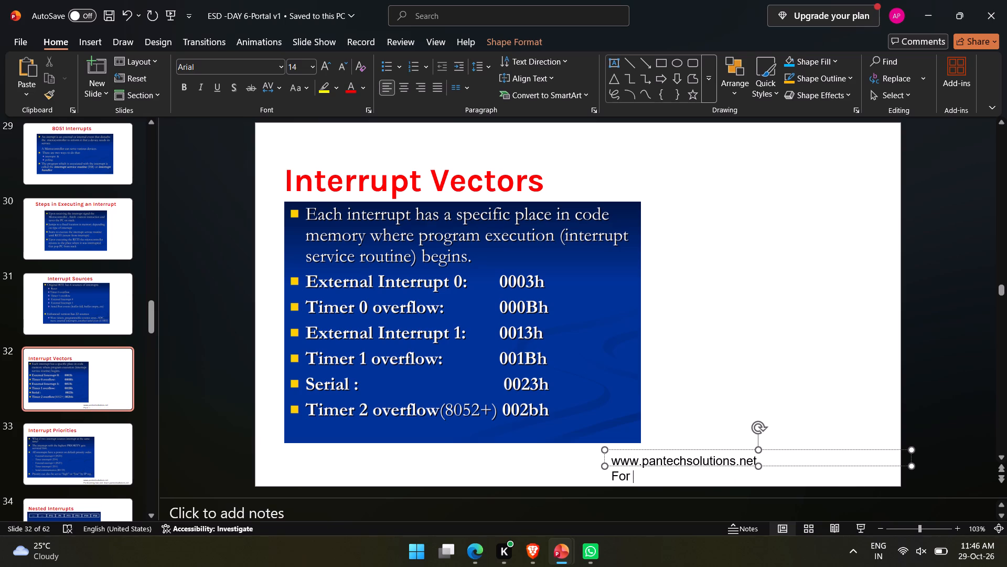
key(BackSpace)
key(BackSpace)
key(BackSpace)
key(BackSpace)
key(BackSpace)
key(BackSpace)
key(BackSpace)
key(BackSpace)
key(BackSpace)
key(BackSpace)
key(BackSpace)
key(BackSpace)
key(BackSpace)
key(BackSpace)
key(BackSpace)
key(BackSpace)
key(BackSpace)
key(BackSpace)
key(BackSpace)
key(BackSpace)
key(BackSpace)
key(BackSpace)
key(BackSpace)
key(BackSpace)
key(BackSpace)
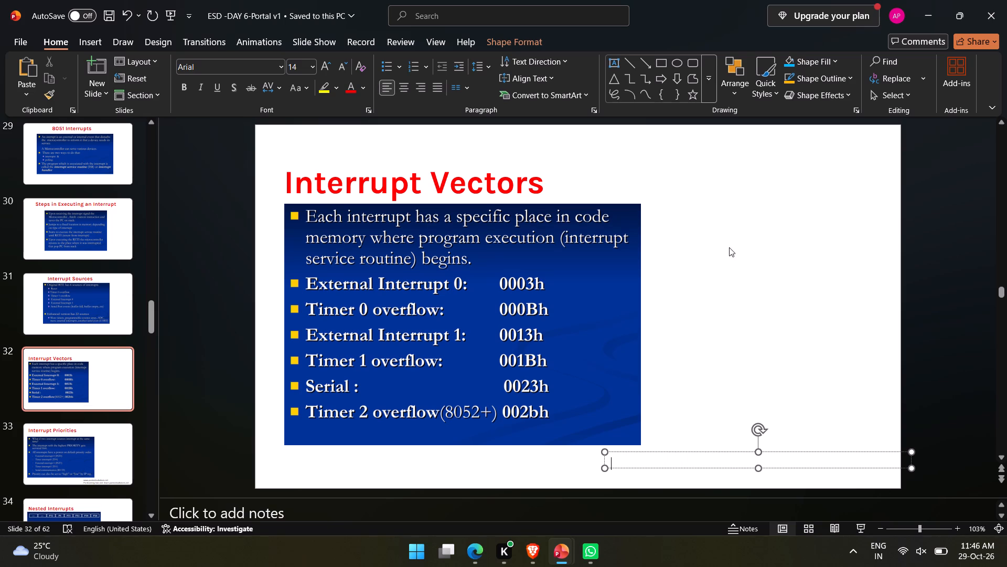
Move the "Interrupt Vectors" title on slide 32 up and to the right, centring it near the slide's top edge.
click(541, 191)
drag(553, 198, 684, 166)
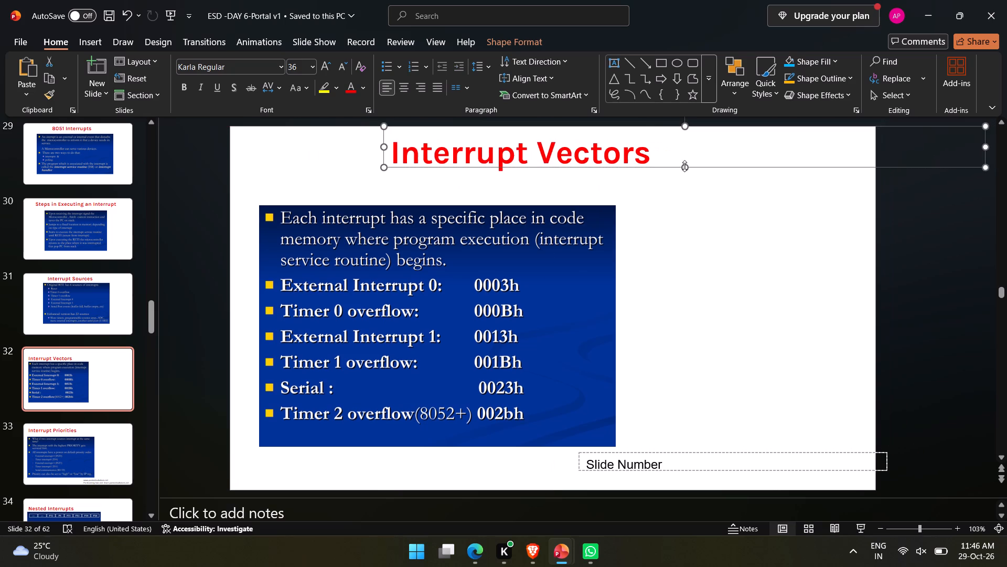
Move the blue interrupt vectors picture on slide 32 right and slightly up, placing it centred below the title.
drag(565, 317, 642, 301)
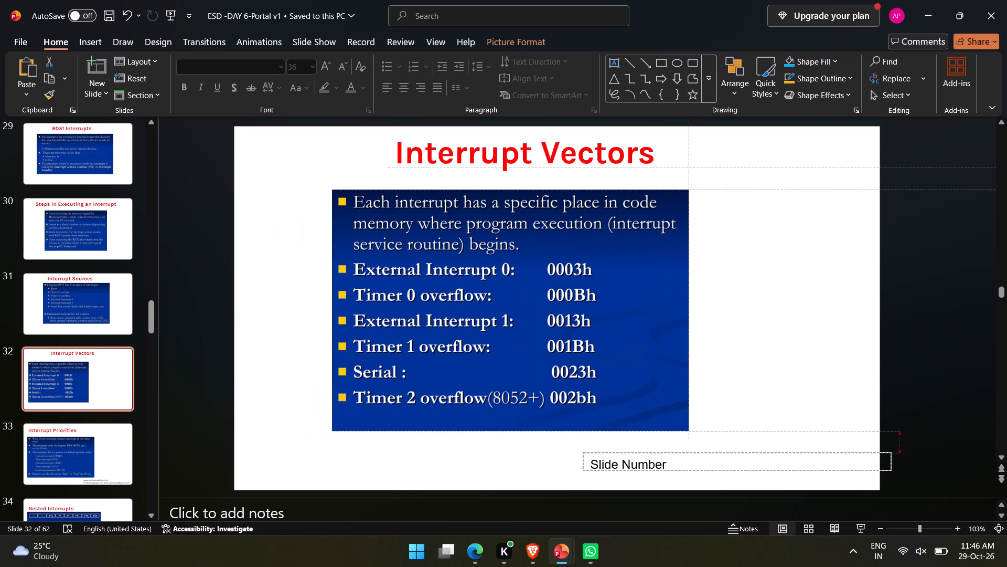
drag(642, 301, 670, 297)
click(814, 347)
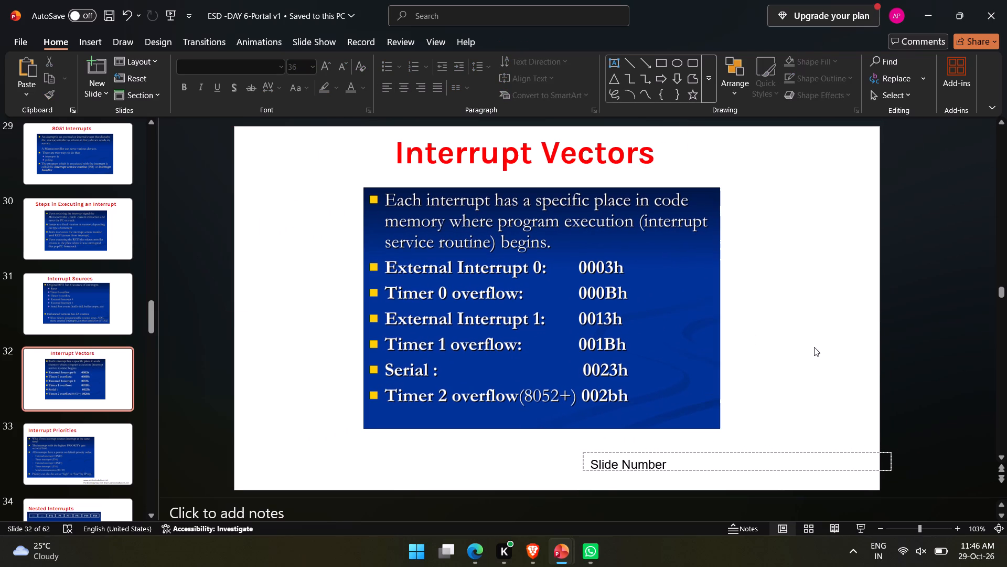
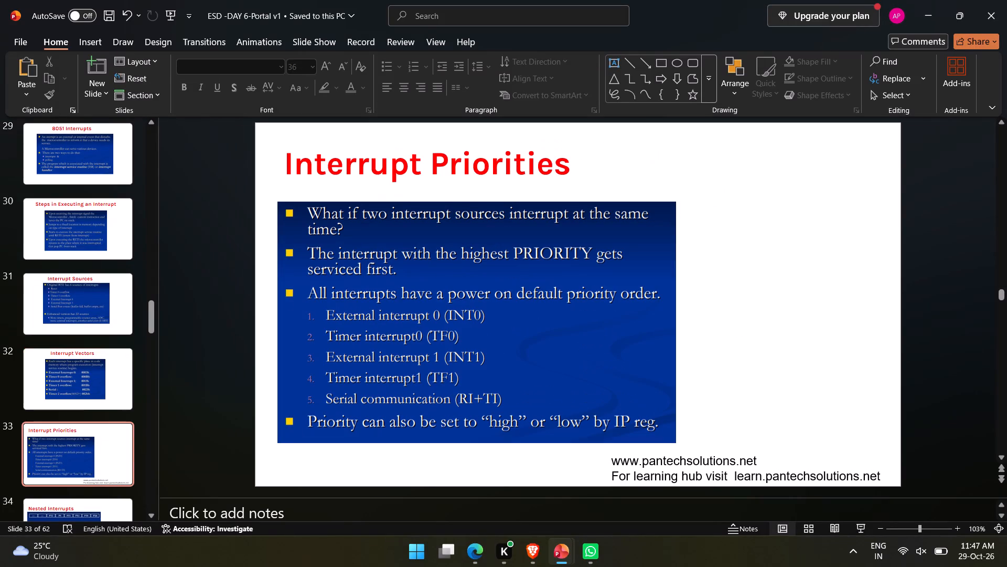
Move the blue interrupt priorities picture on slide 33 right and slightly up, away from the slide's left edge.
drag(524, 345, 636, 327)
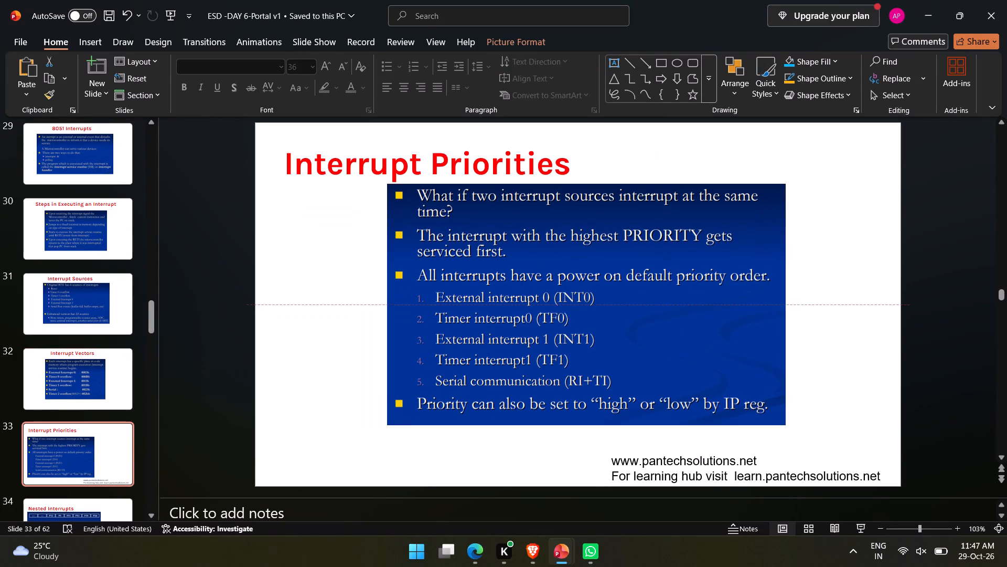
drag(636, 327, 670, 338)
Move the "Interrupt Priorities" title on slide 33 right and slightly up, above the blue picture.
click(583, 163)
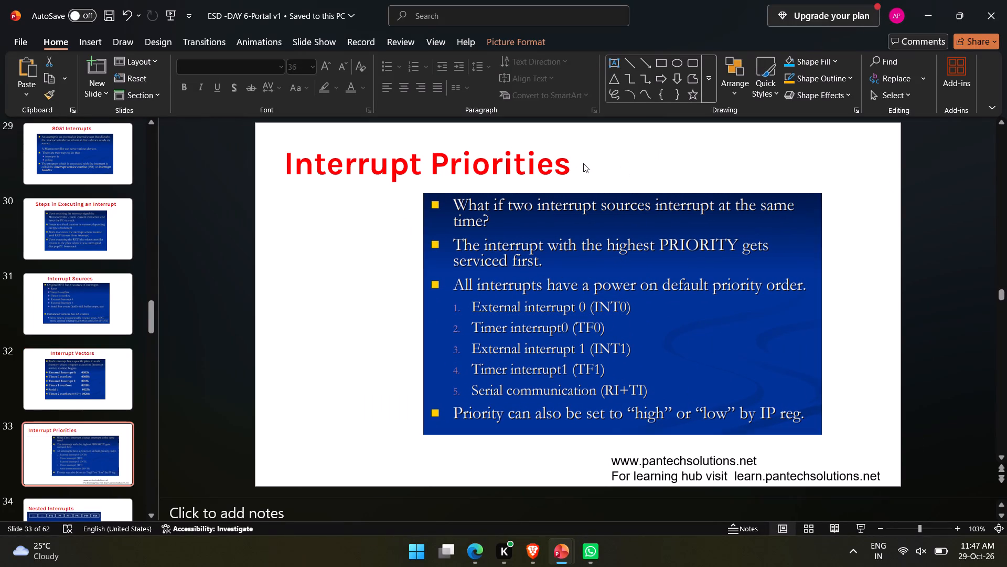
click(567, 165)
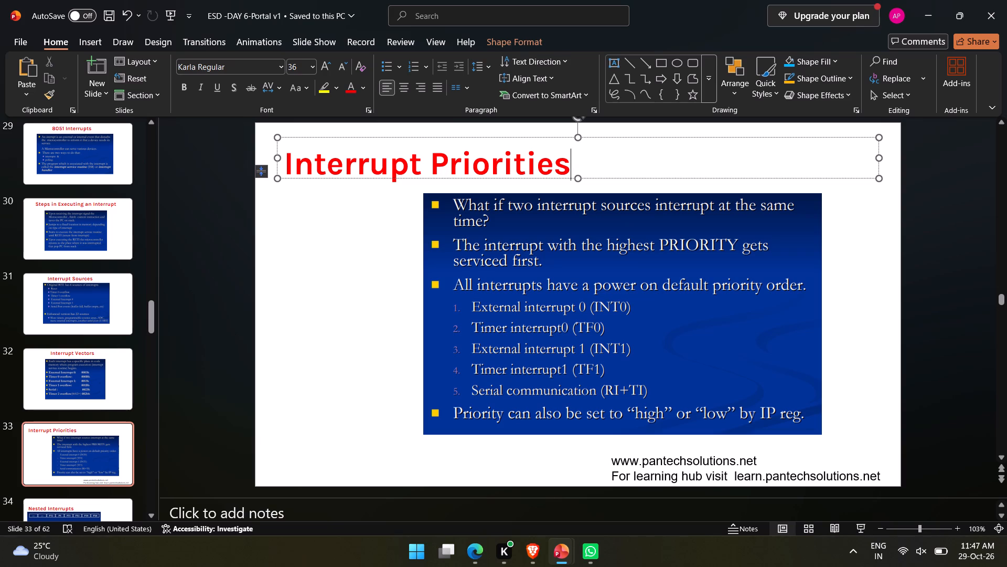
drag(562, 183, 681, 170)
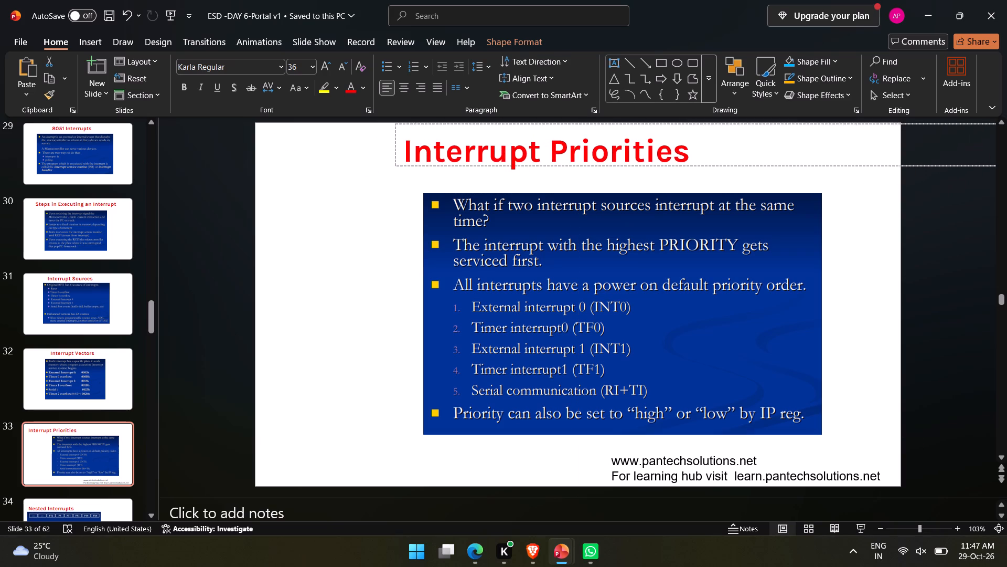
drag(681, 170, 725, 178)
Shift the blue picture on slide 33 back left and slightly down, nearer the slide's horizontal centre.
drag(711, 327, 654, 334)
Shift the "Interrupt Priorities" title on slide 33 left and slightly down, just above the blue picture.
click(673, 178)
drag(672, 178, 633, 188)
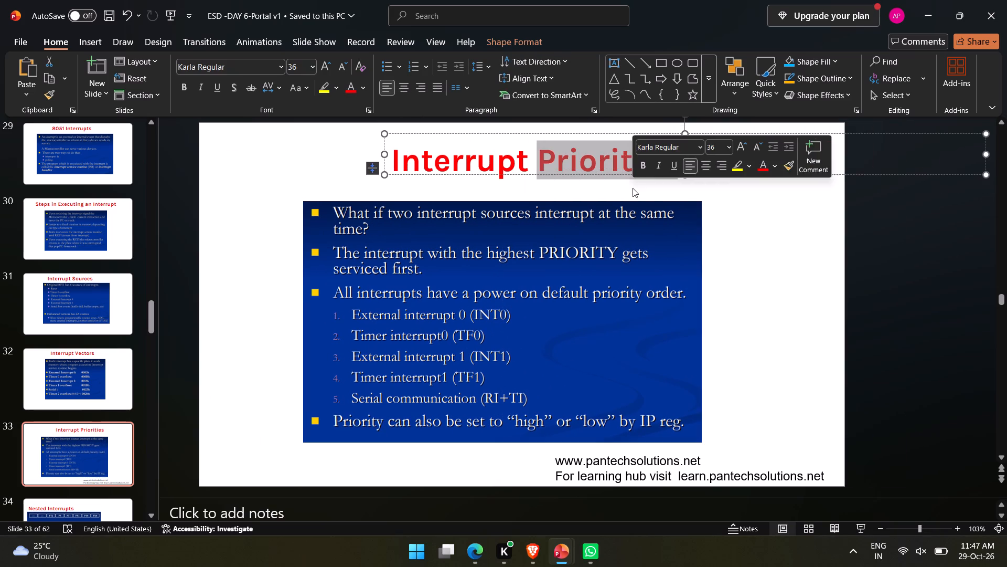
click(651, 187)
click(664, 157)
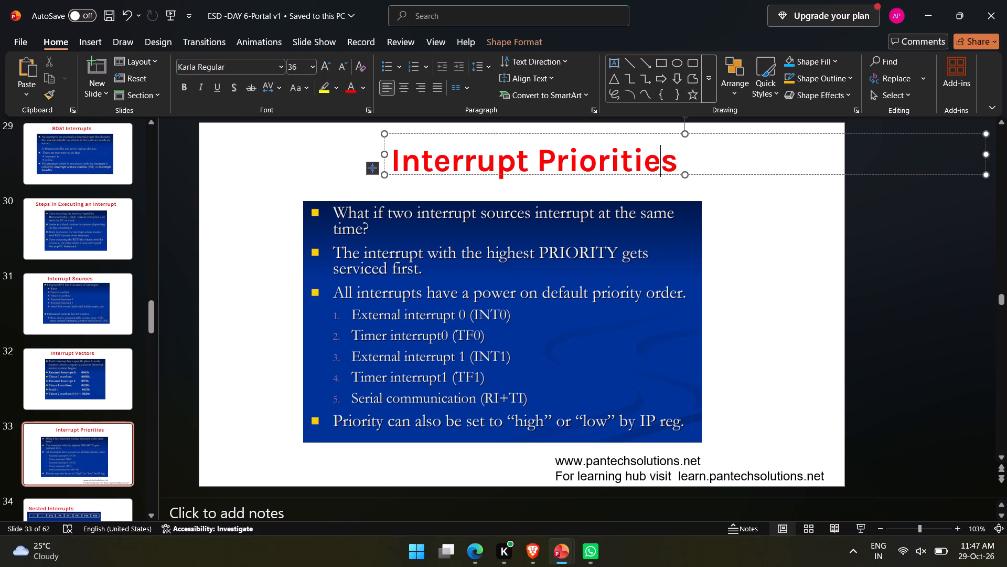
drag(660, 176, 594, 182)
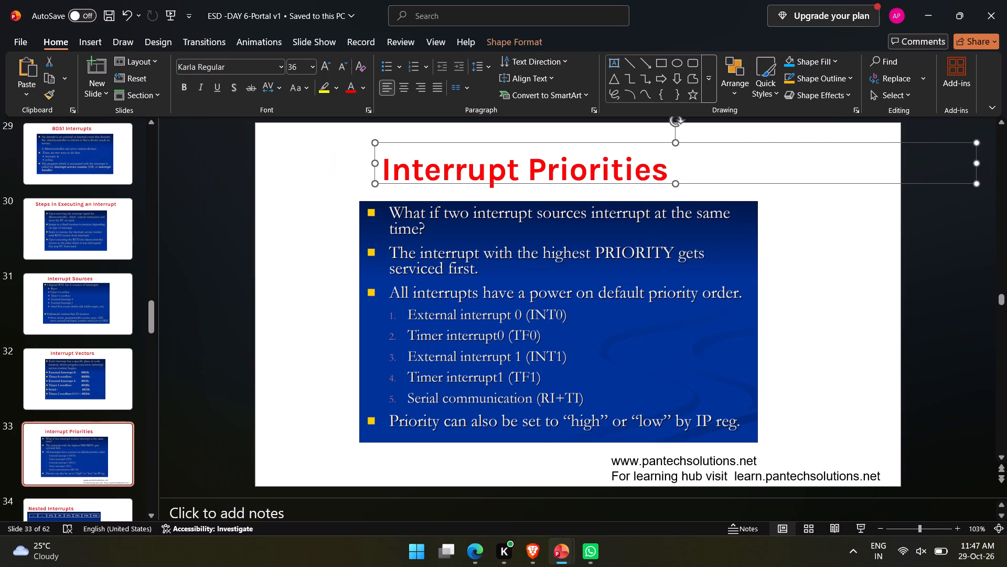
click(878, 479)
key(Right)
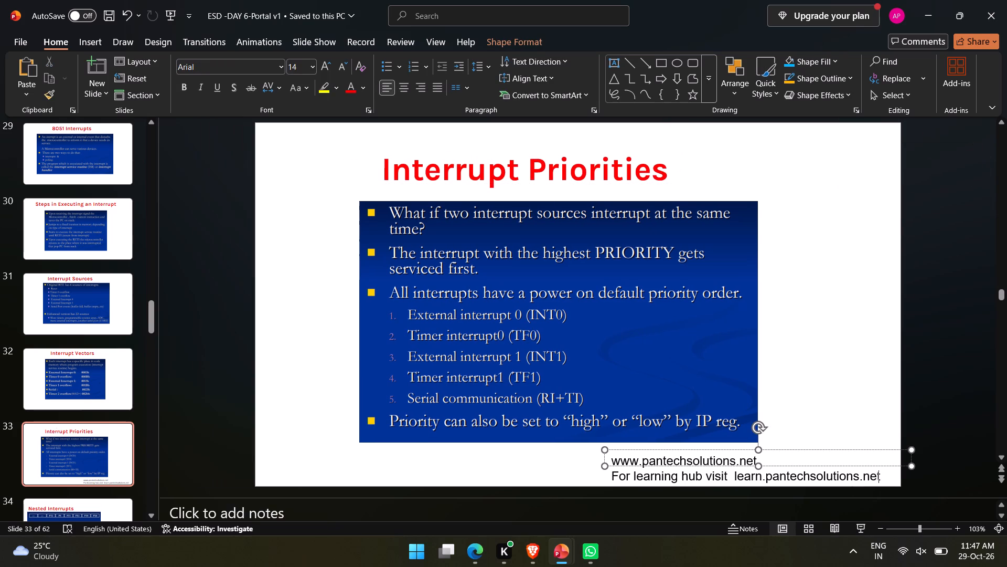
key(BackSpace)
key(BackSpace)
key(BackSpace)
key(BackSpace)
key(BackSpace)
key(BackSpace)
key(BackSpace)
key(BackSpace)
key(BackSpace)
key(BackSpace)
key(BackSpace)
key(BackSpace)
key(BackSpace)
key(BackSpace)
key(BackSpace)
key(BackSpace)
key(BackSpace)
key(BackSpace)
key(BackSpace)
key(BackSpace)
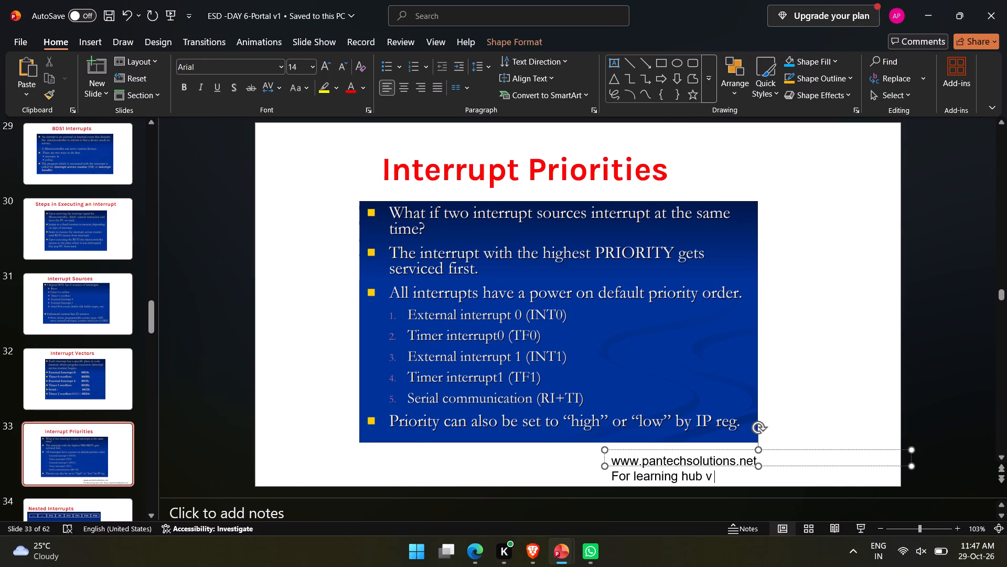
key(BackSpace)
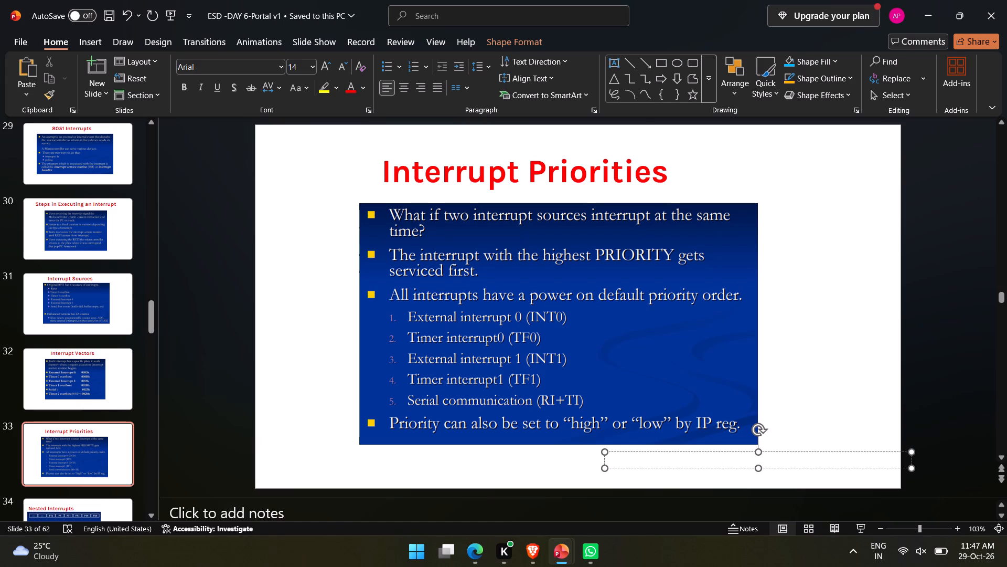
click(830, 336)
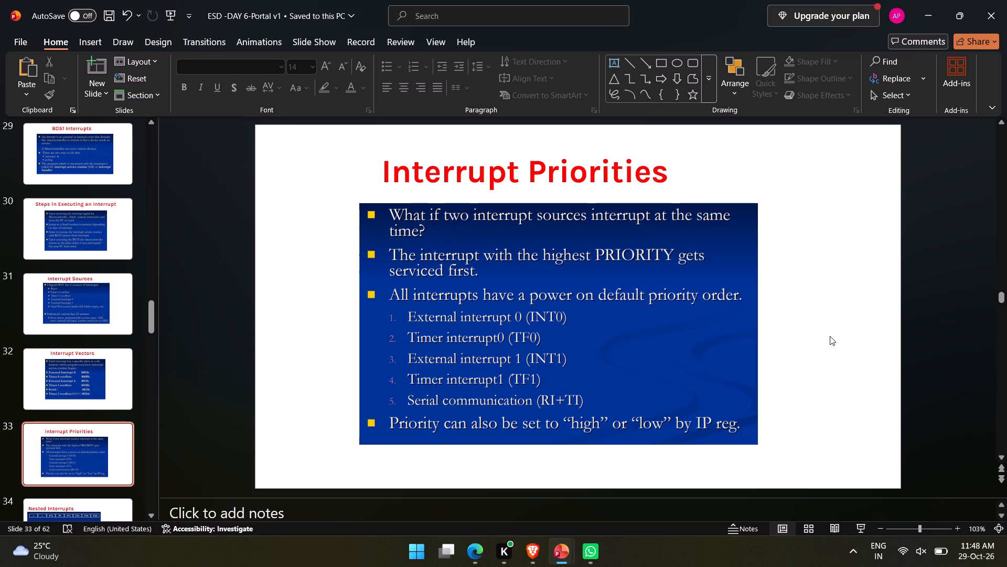
click(651, 330)
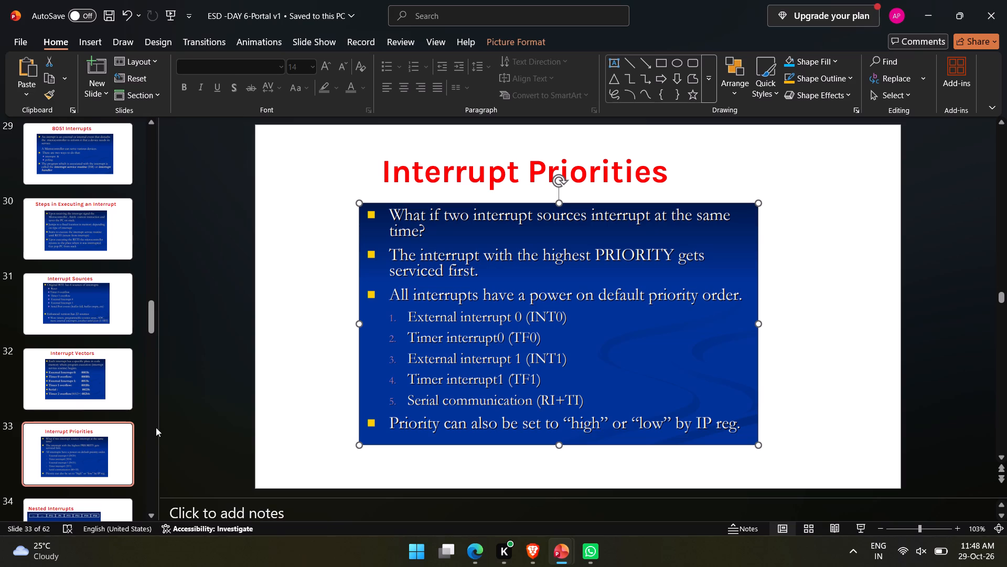
Move the "Nested Interrupts" title on slide 34 up and to the right, near the slide's top centre.
scroll(156, 427, down, 1)
scroll(217, 414, down, 1)
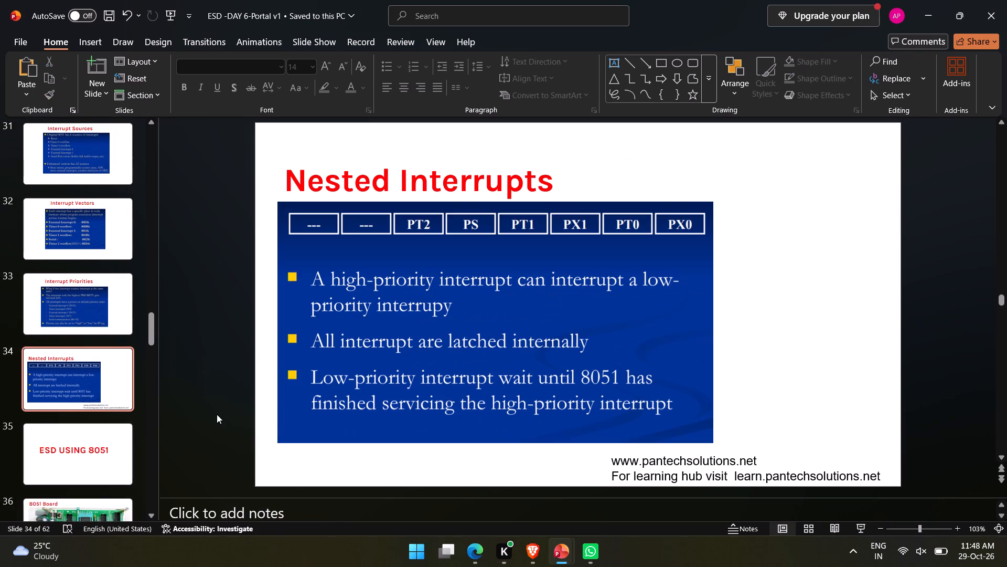
click(554, 194)
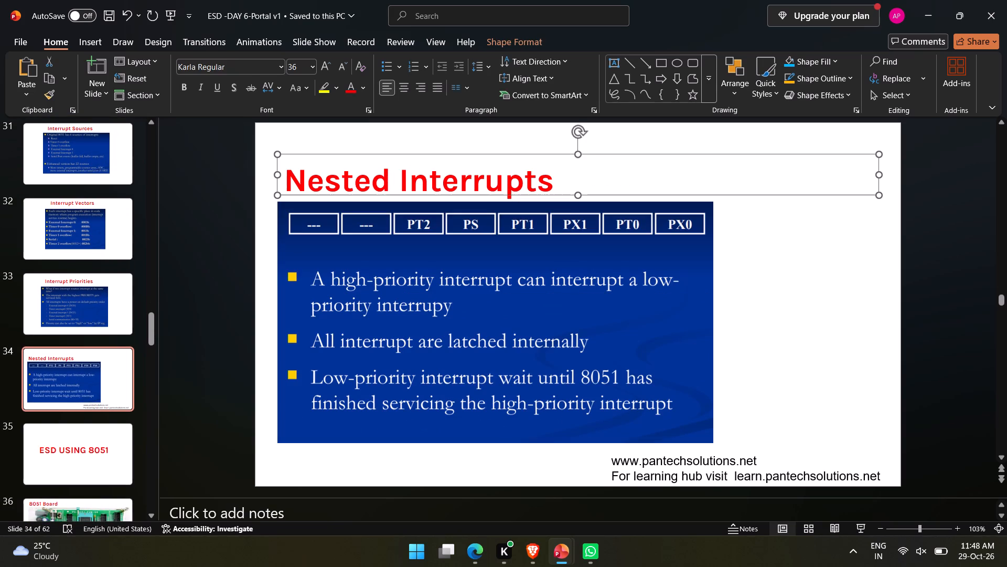
drag(554, 190, 648, 166)
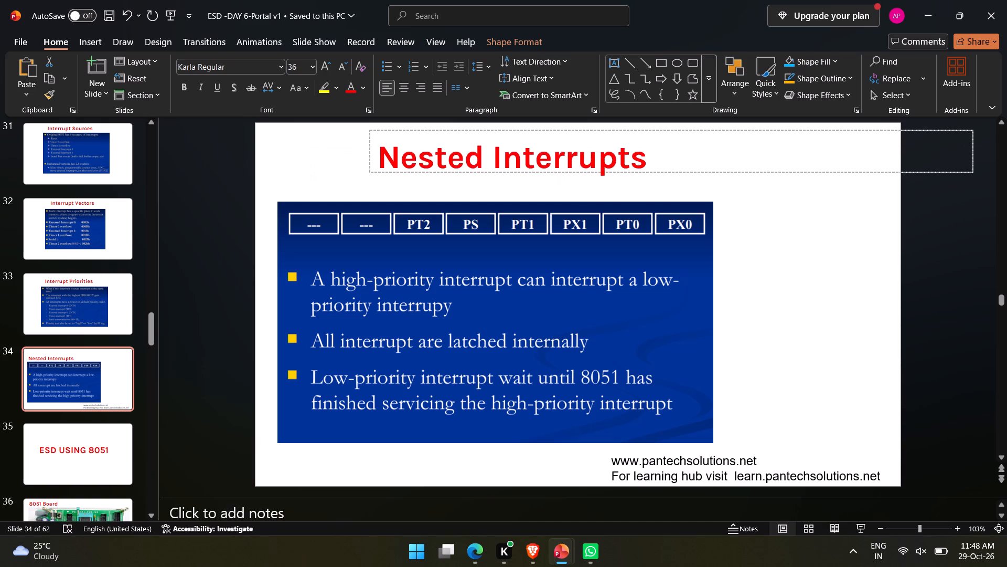
drag(648, 166, 670, 164)
Move the blue nested interrupts picture on slide 34 right and slightly up, placing it below the title.
click(678, 295)
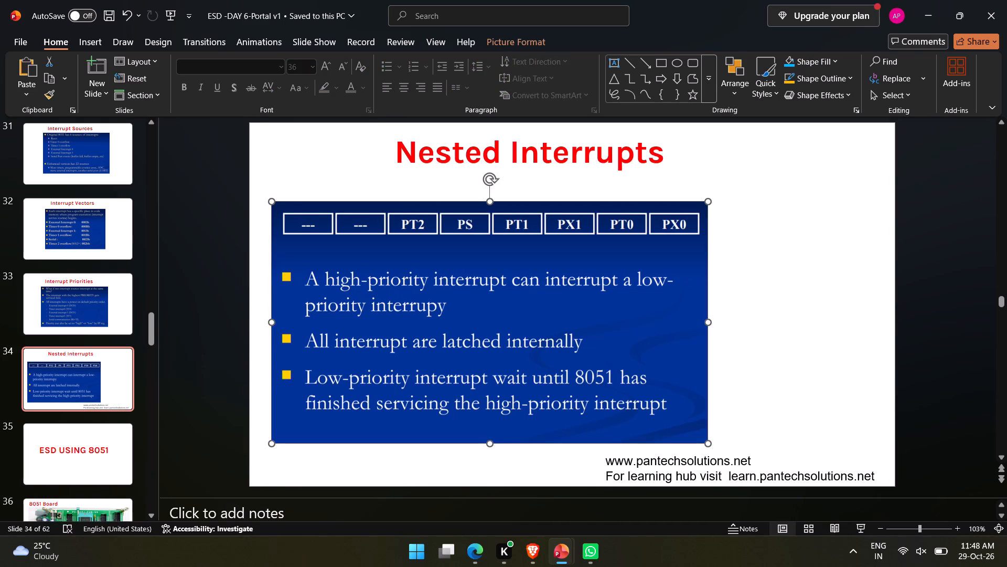
drag(670, 311, 736, 288)
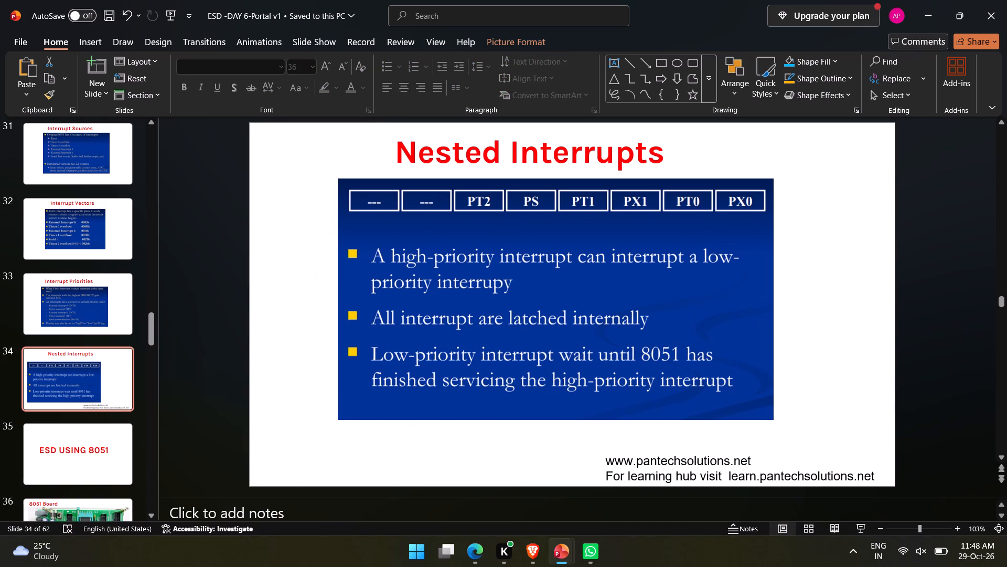
drag(736, 288, 736, 288)
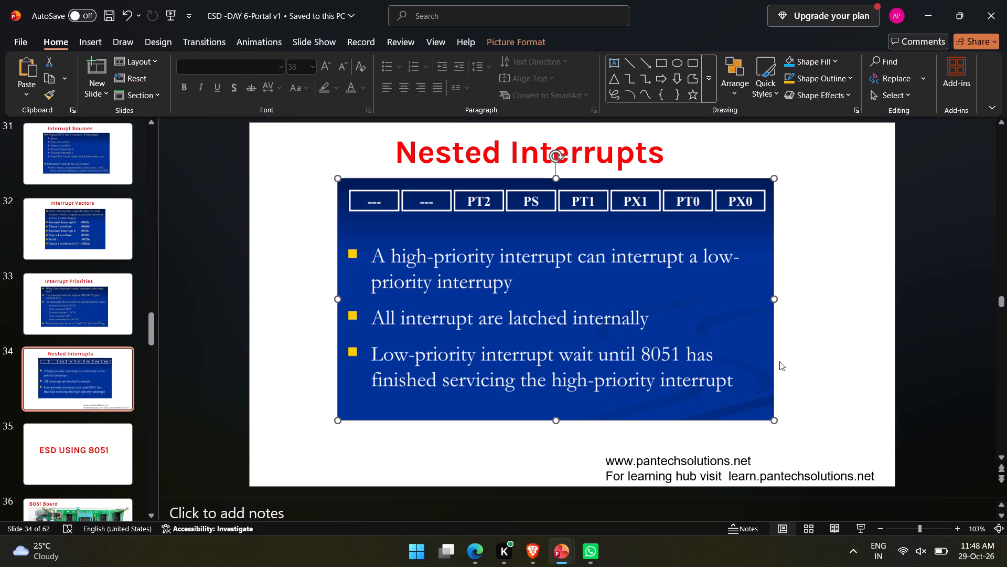
click(874, 477)
key(BackSpace)
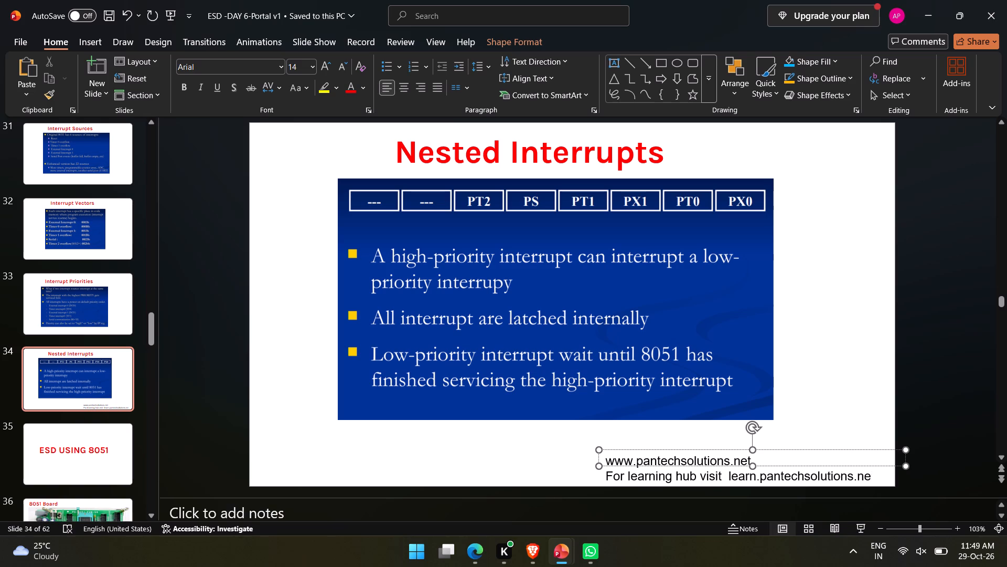
key(BackSpace)
key(BackSpace)
key(BackSpace)
key(BackSpace)
key(BackSpace)
key(BackSpace)
key(BackSpace)
key(BackSpace)
key(BackSpace)
key(BackSpace)
key(BackSpace)
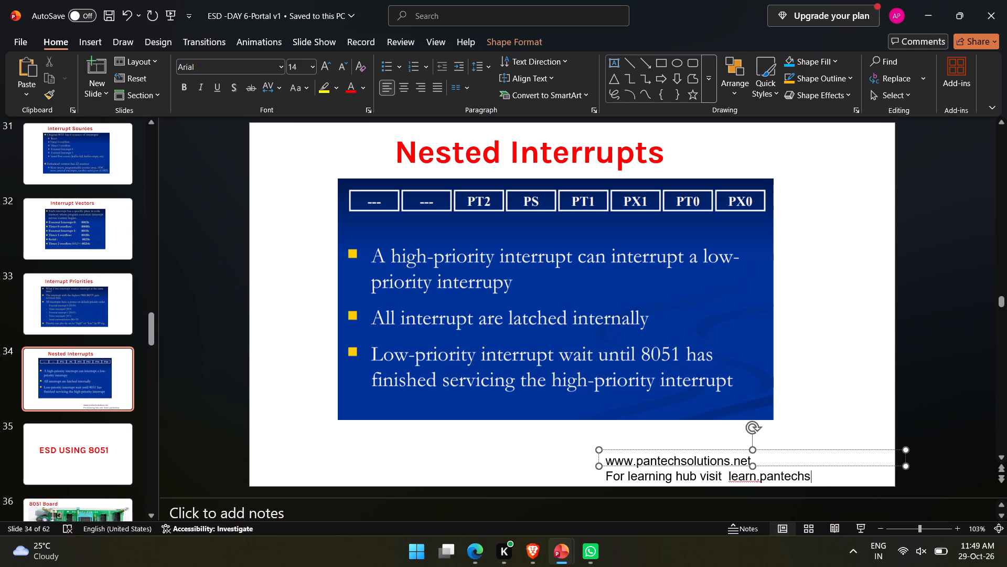
key(BackSpace)
key(BackSpace)
key(BackSpace)
key(BackSpace)
key(BackSpace)
key(BackSpace)
key(BackSpace)
key(BackSpace)
key(BackSpace)
key(BackSpace)
key(BackSpace)
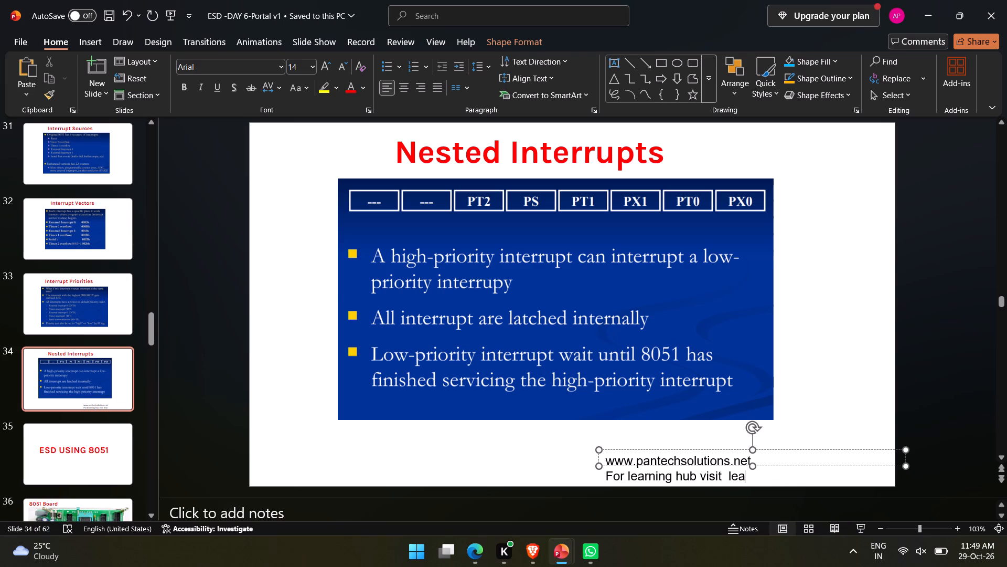
key(BackSpace)
key(BackSpace)
key(BackSpace)
key(BackSpace)
key(BackSpace)
key(BackSpace)
key(BackSpace)
key(BackSpace)
key(BackSpace)
key(BackSpace)
key(BackSpace)
key(BackSpace)
key(BackSpace)
key(BackSpace)
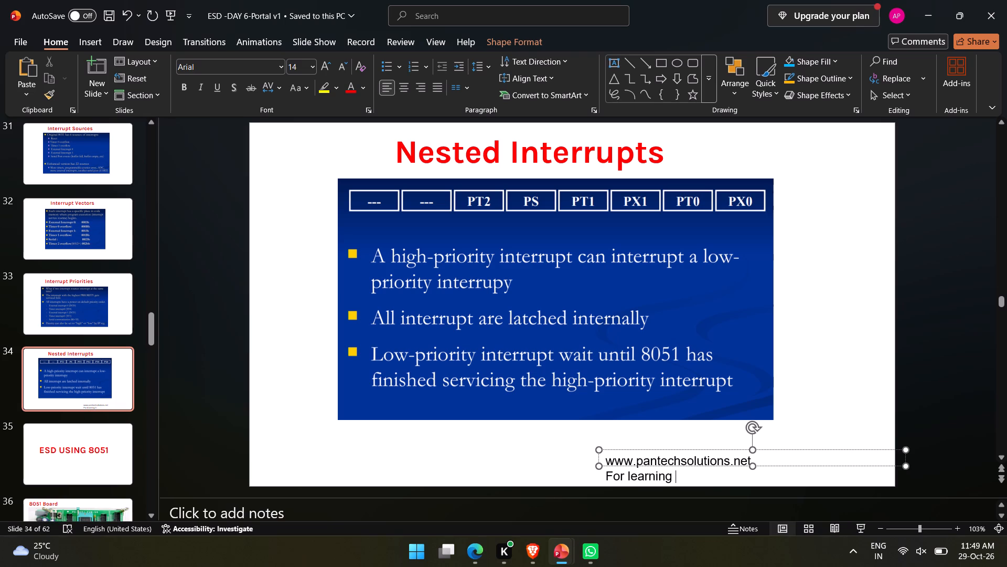
key(BackSpace)
key(BackSpace)
key(BackSpace)
key(BackSpace)
key(BackSpace)
key(BackSpace)
key(BackSpace)
key(BackSpace)
key(BackSpace)
key(BackSpace)
key(BackSpace)
key(BackSpace)
key(BackSpace)
key(BackSpace)
key(BackSpace)
key(BackSpace)
key(BackSpace)
key(BackSpace)
key(BackSpace)
key(BackSpace)
key(BackSpace)
key(BackSpace)
key(BackSpace)
key(BackSpace)
key(BackSpace)
key(BackSpace)
key(BackSpace)
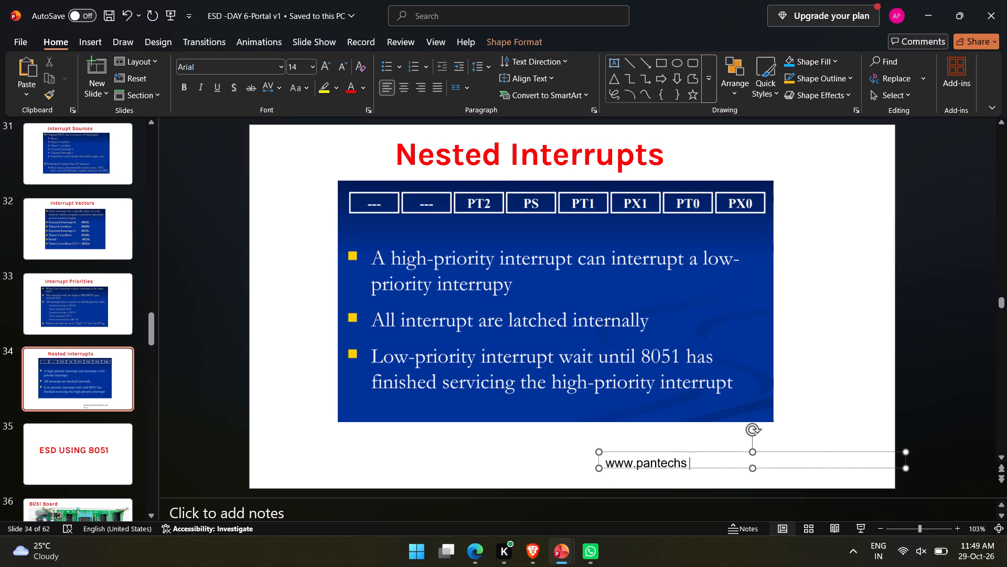
key(BackSpace)
key(BackSpace)
key(BackSpace)
key(BackSpace)
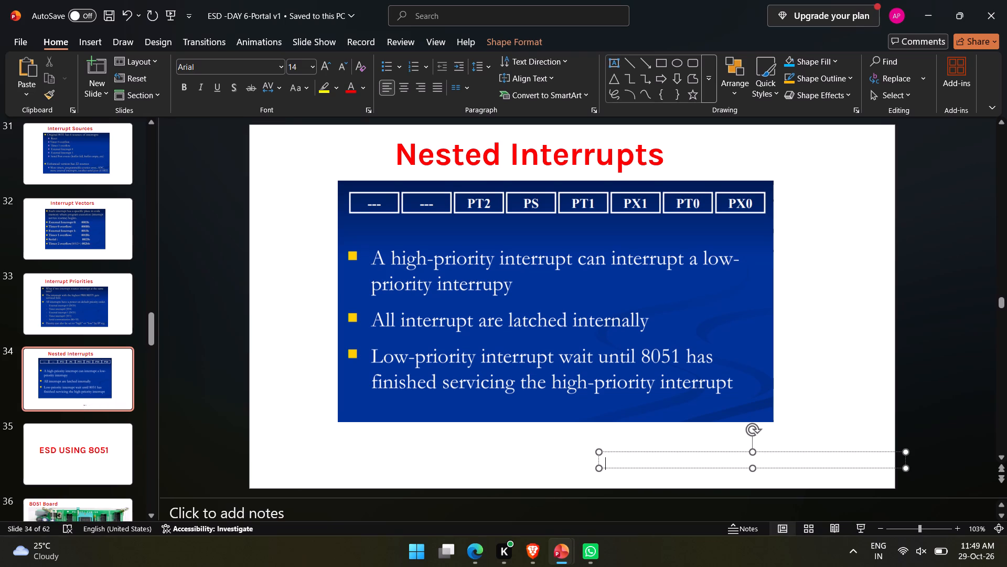
key(BackSpace)
click(817, 374)
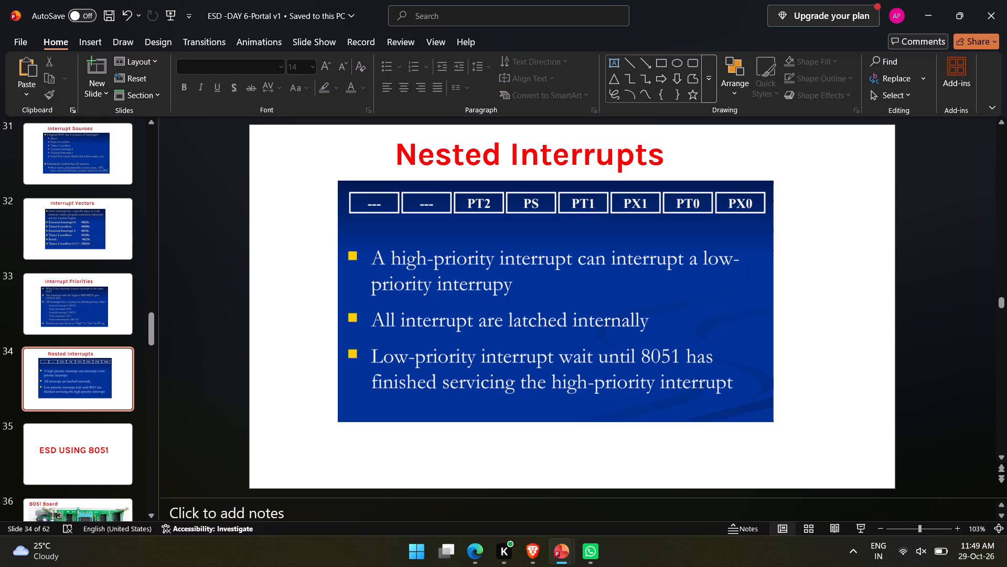
Nudge the blue picture on slide 34 slightly down and right, leaving more space below the title.
drag(663, 288, 667, 295)
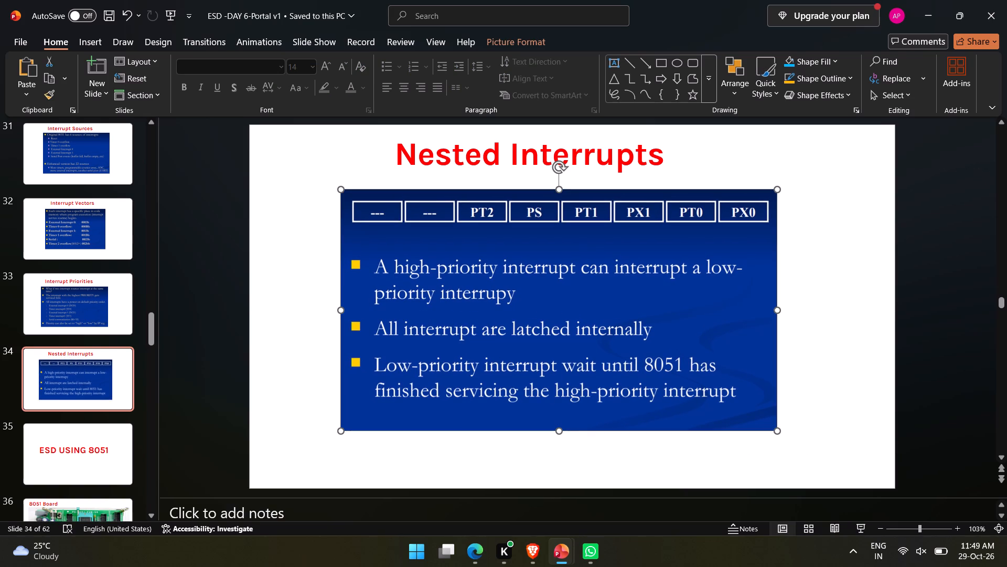
click(687, 156)
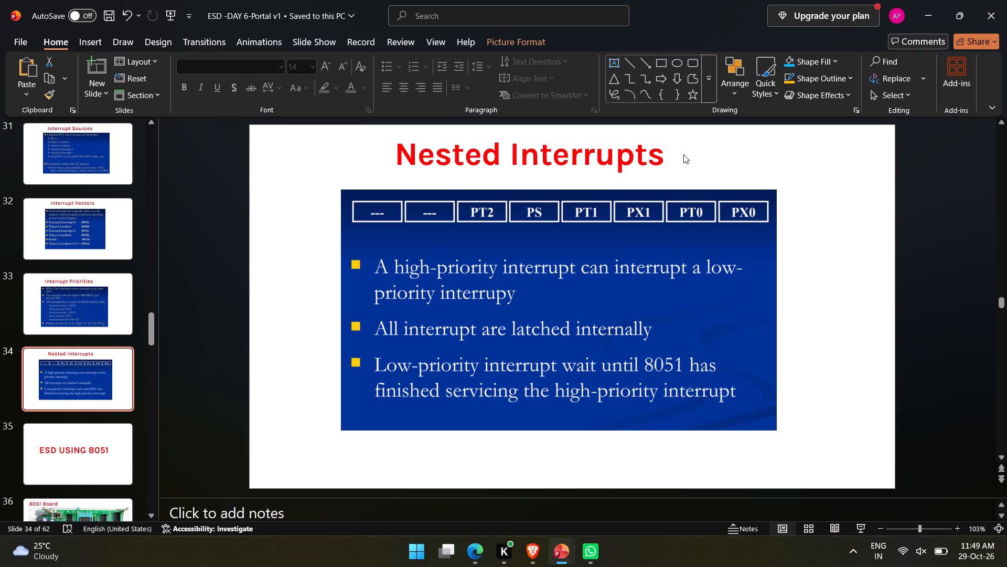
Nudge the blue nested interrupts picture on slide 34 slightly to the right below the title.
click(661, 246)
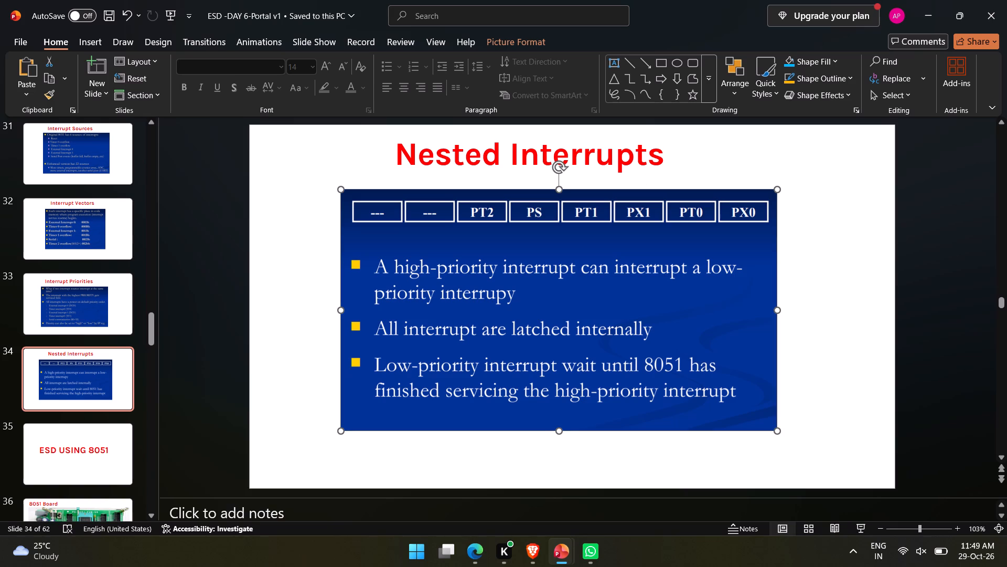
drag(648, 250, 657, 249)
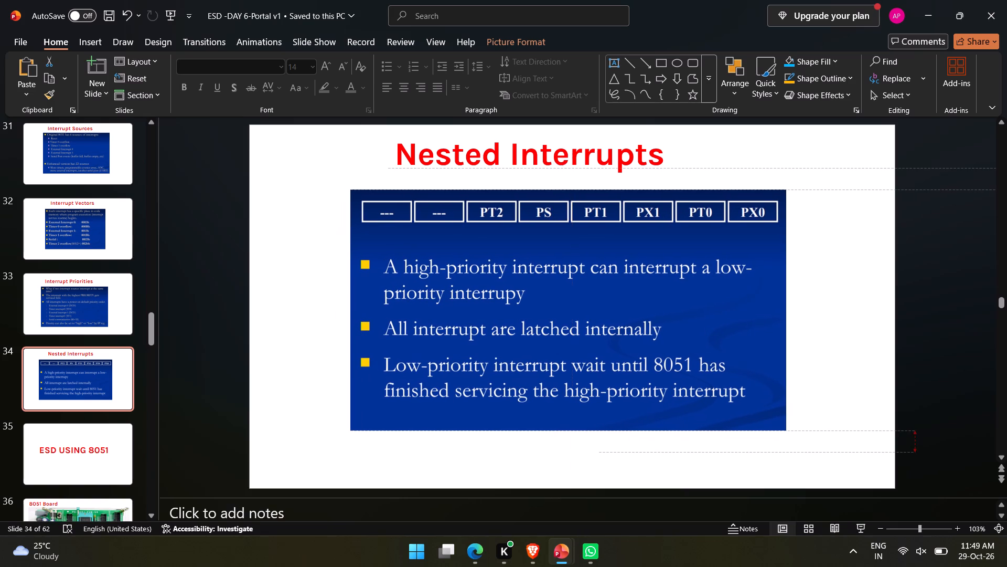
drag(657, 249, 655, 250)
click(818, 232)
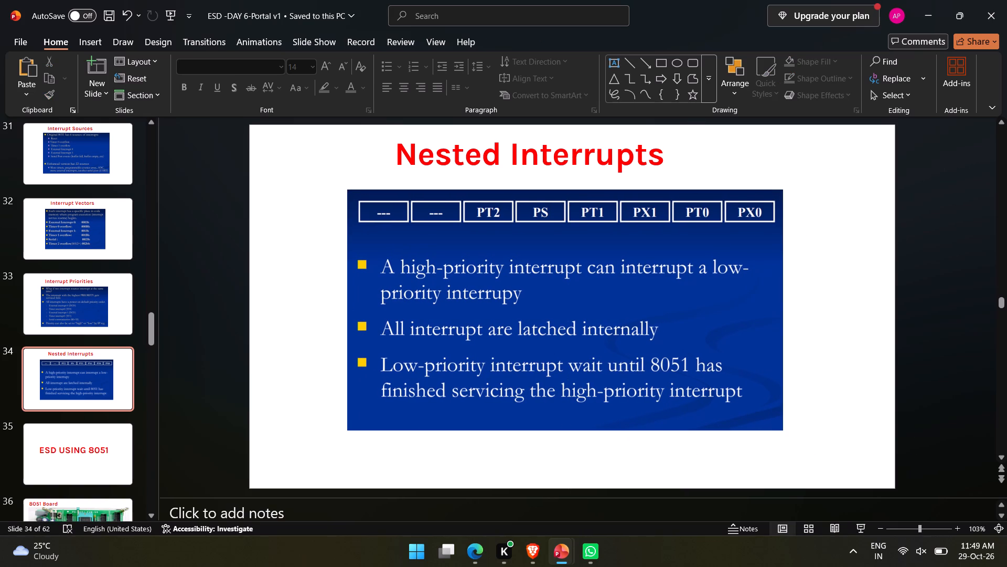
Shift the "Nested Interrupts" title on slide 34 slightly right to sit more centrally above the picture.
click(654, 153)
click(664, 160)
drag(665, 172, 676, 171)
click(788, 265)
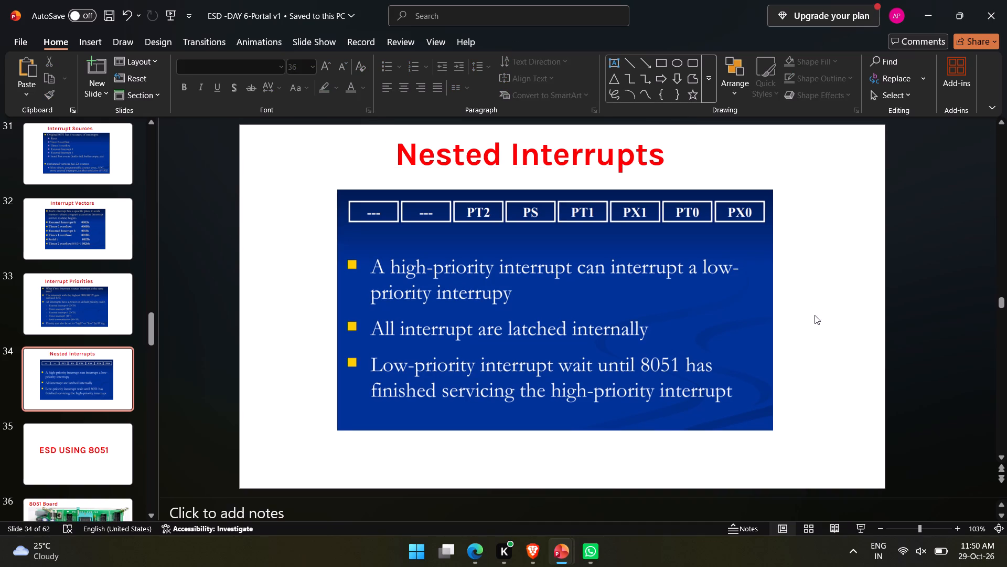
Widen the "ESD USING 8051" title box on slide 35 toward the right, keeping the text on one line.
click(114, 443)
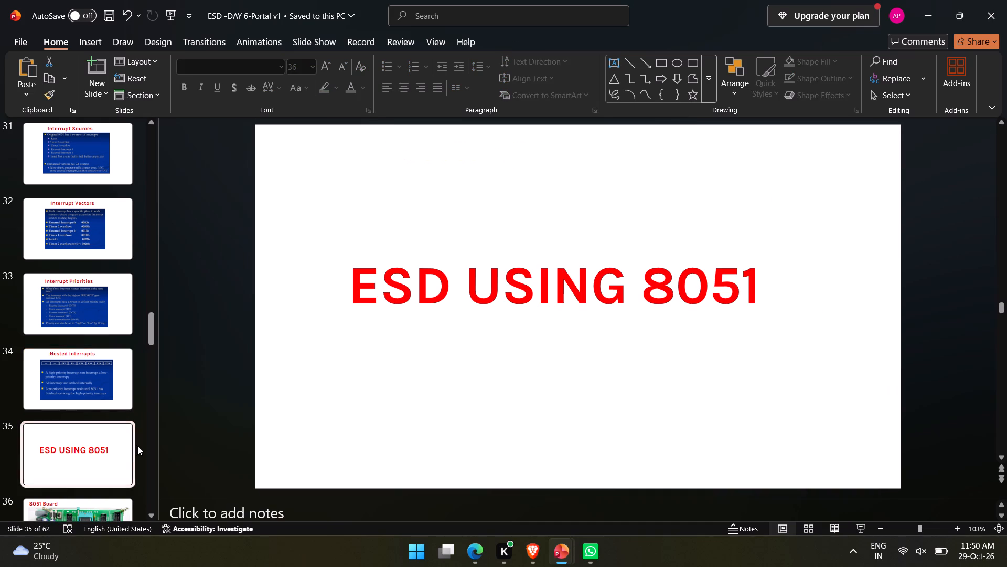
click(584, 304)
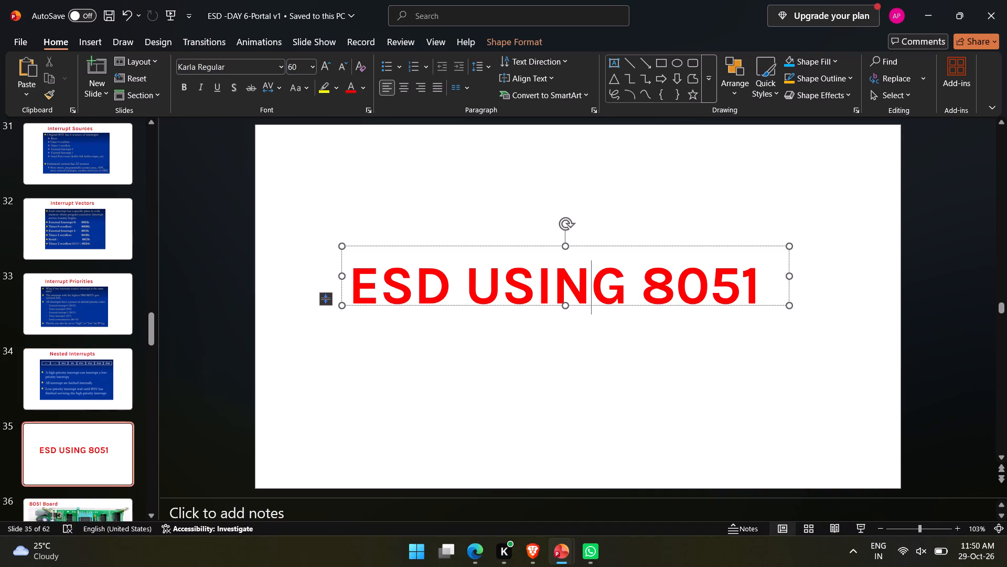
drag(785, 276, 735, 280)
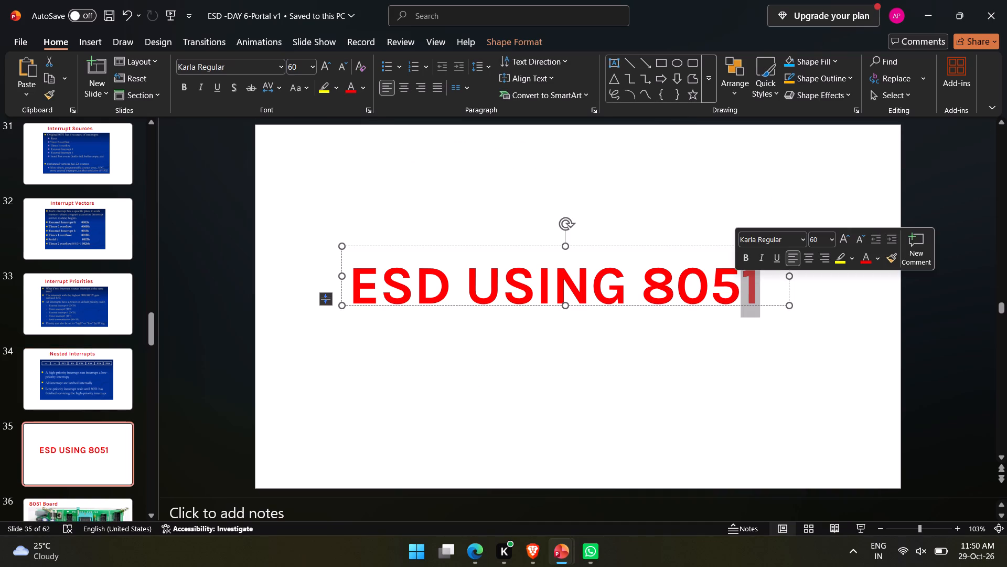
click(768, 283)
drag(791, 276, 765, 278)
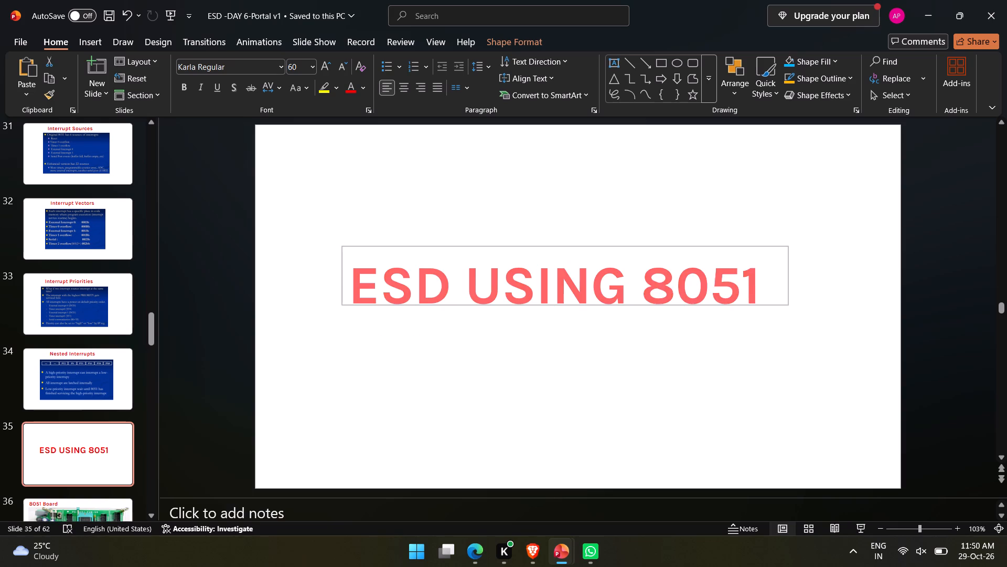
drag(765, 278, 765, 278)
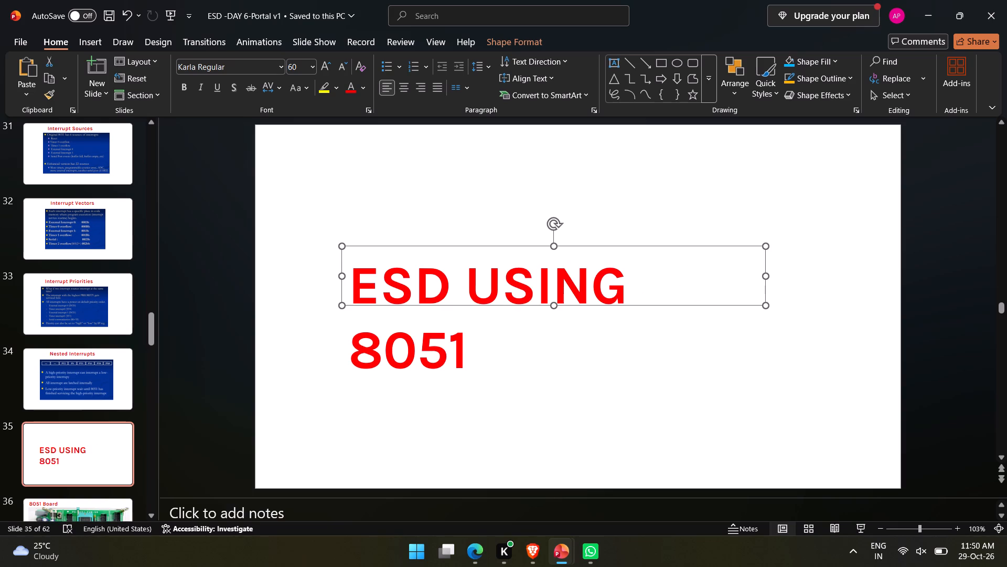
drag(465, 344, 367, 293)
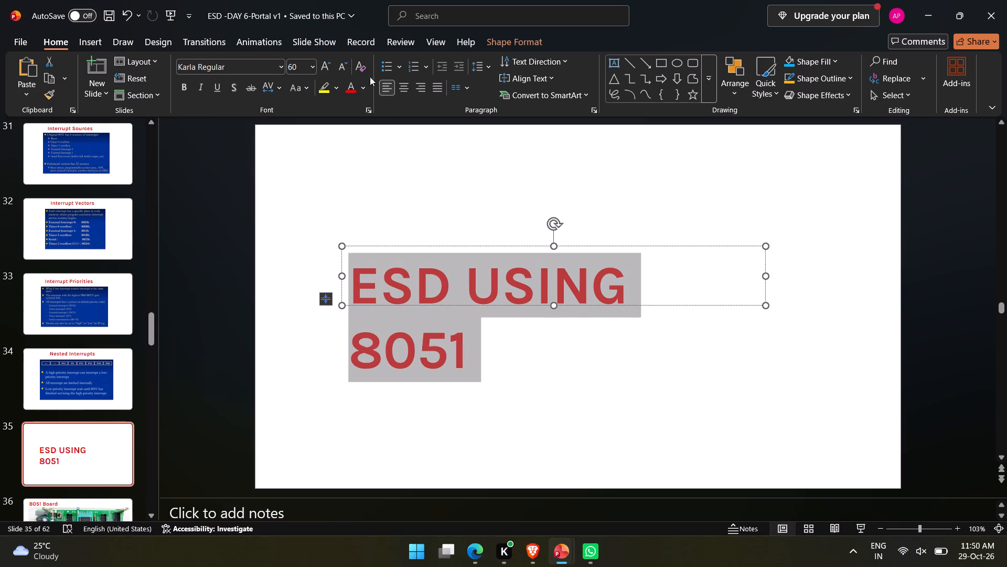
drag(768, 275, 836, 270)
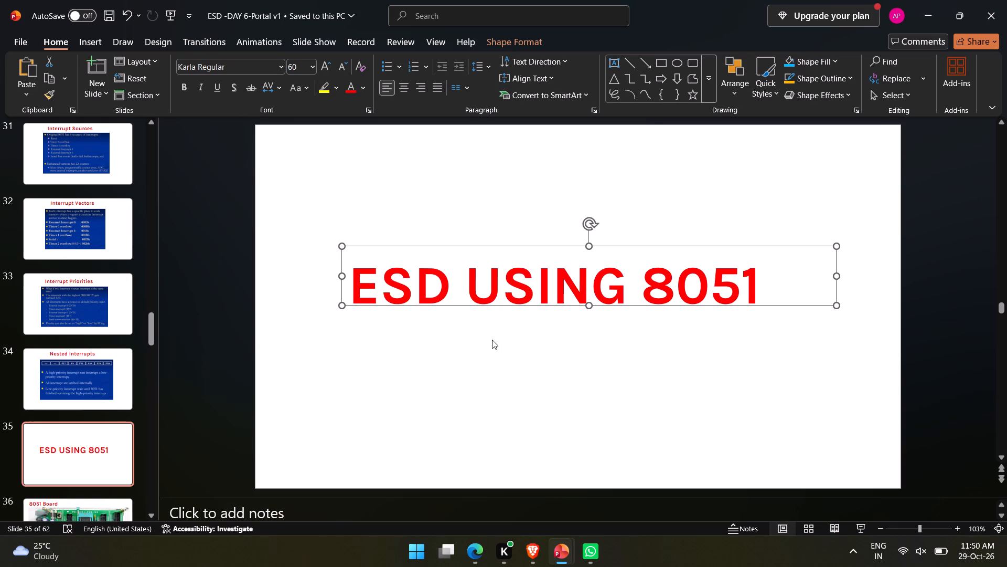
click(492, 340)
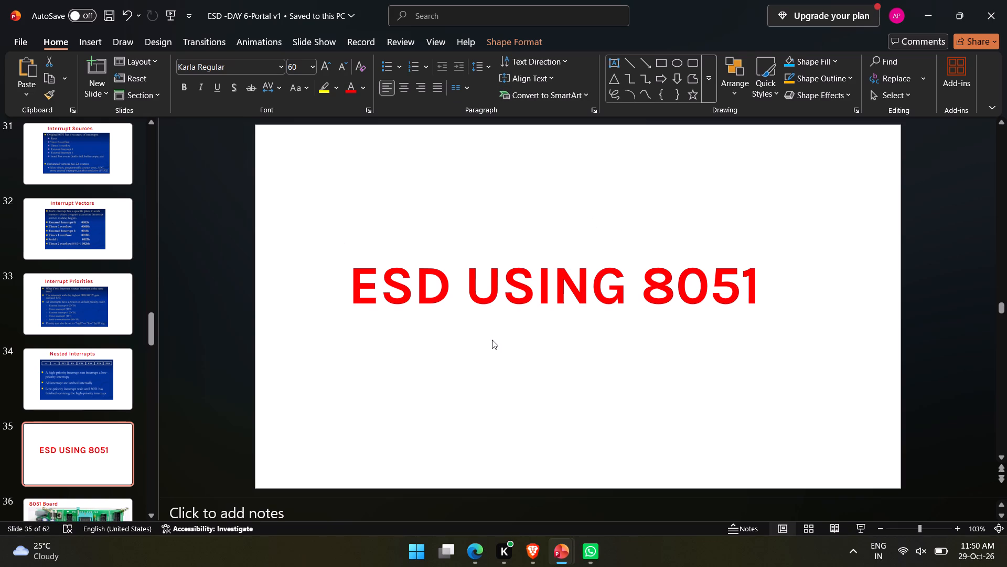
Highlight the whole "ESD USING 8051" title on slide 35 in yellow.
right_click(440, 290)
click(806, 279)
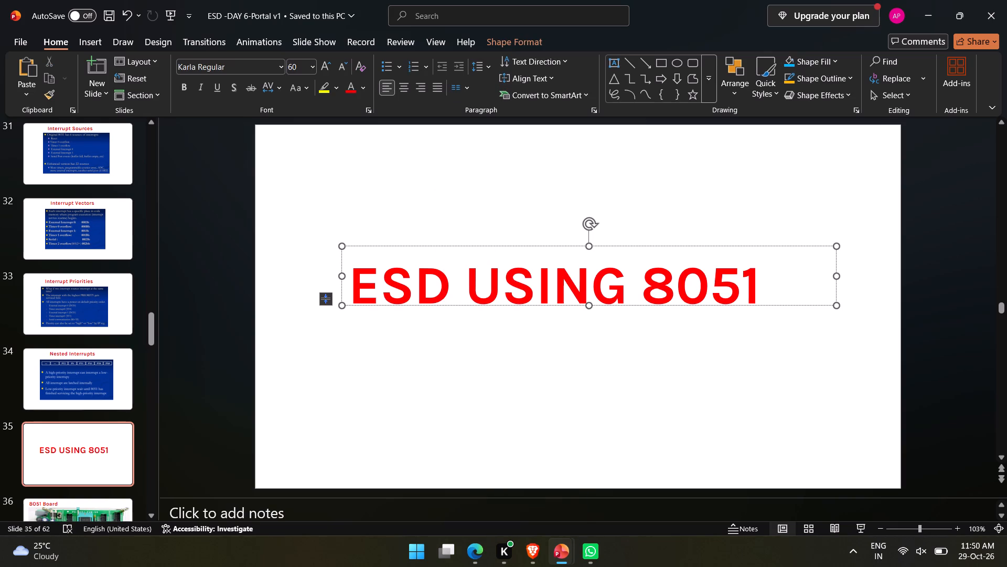
drag(771, 286, 432, 298)
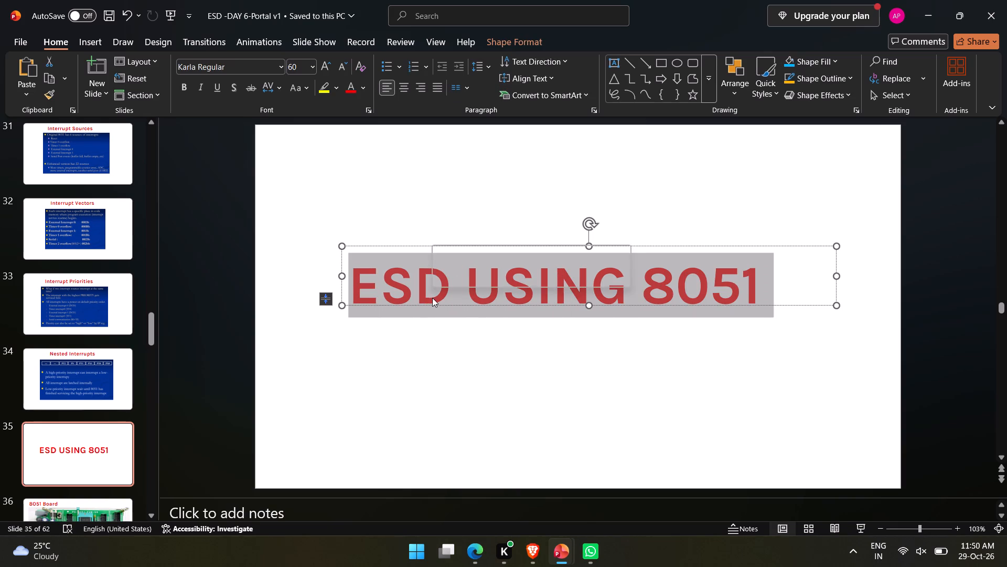
right_click(360, 86)
right_click(351, 89)
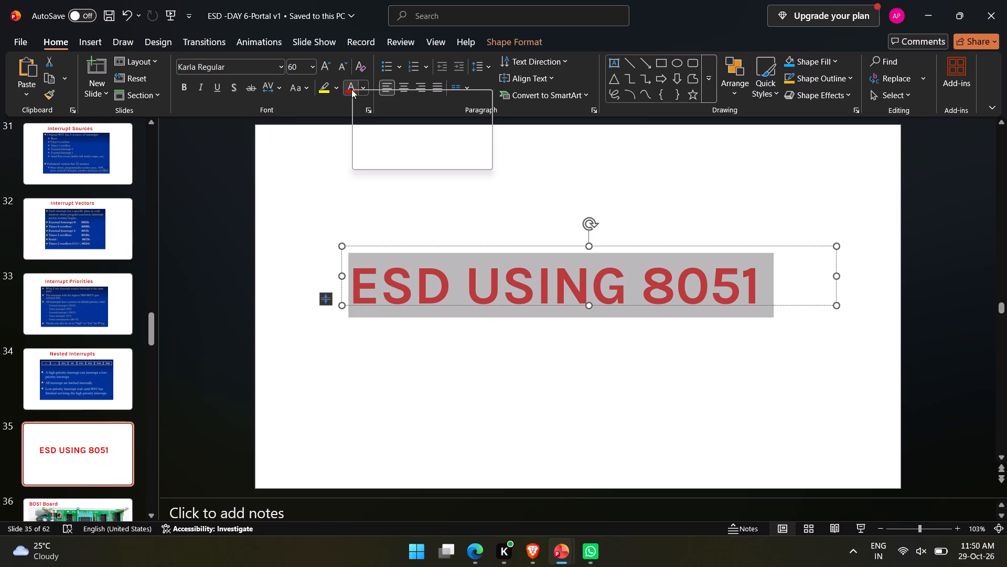
right_click(334, 88)
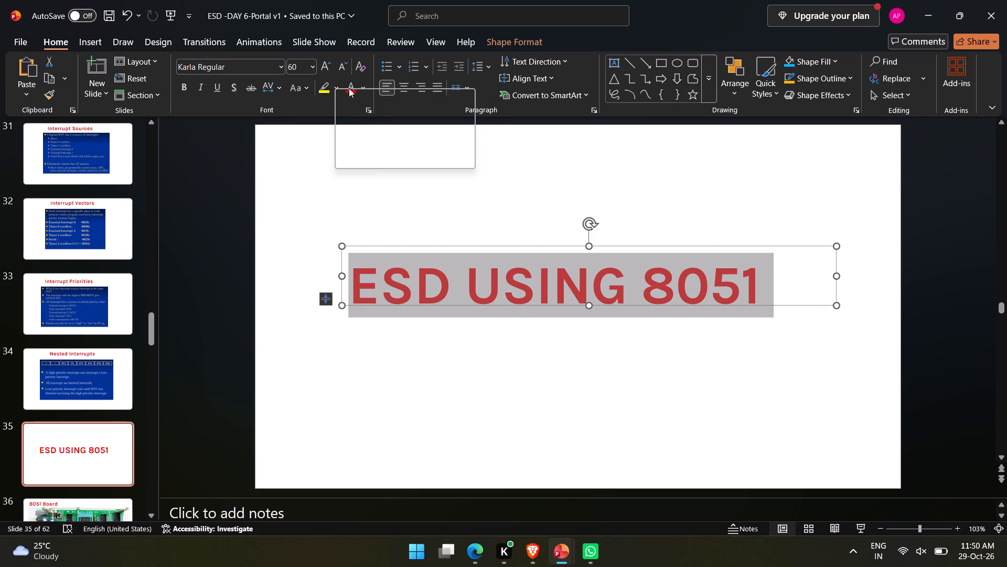
click(326, 85)
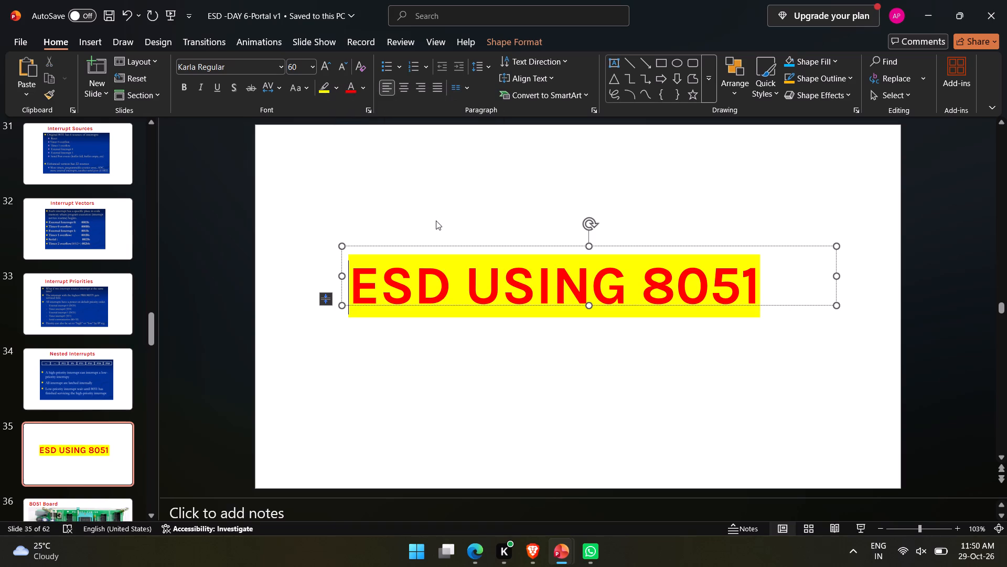
Change the font colour of the whole "ESD USING 8051" title on slide 35 to the standard dark red.
click(365, 90)
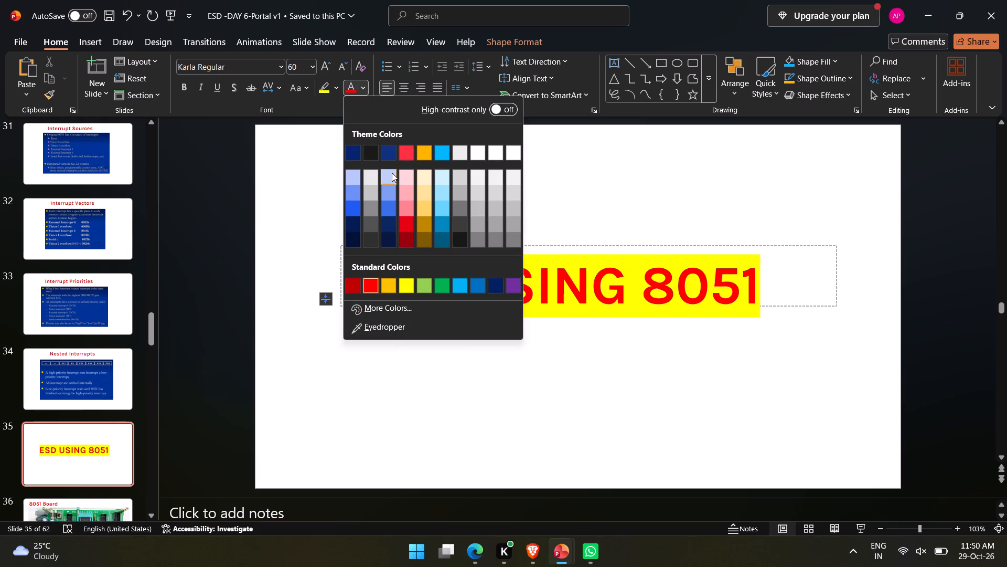
click(391, 226)
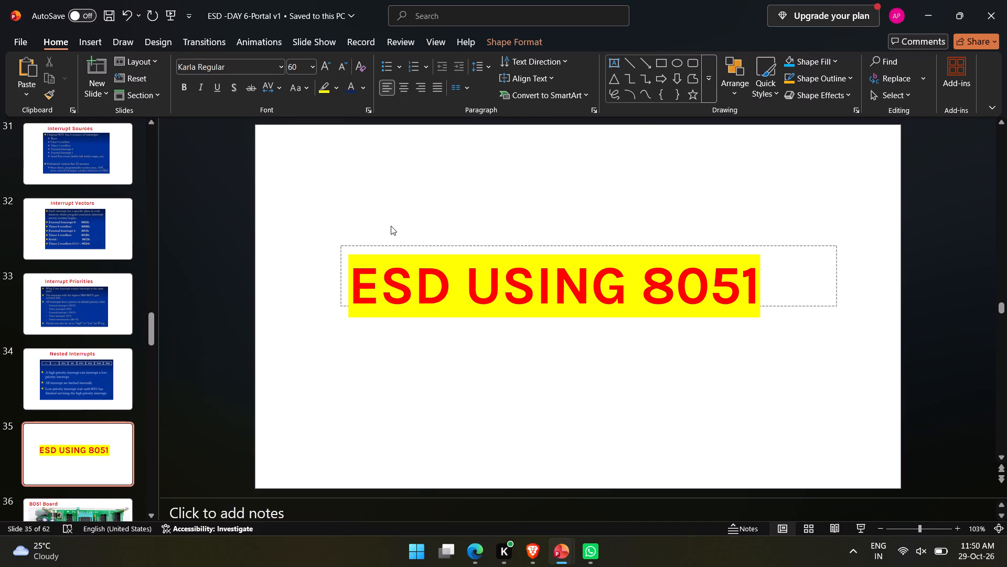
click(465, 280)
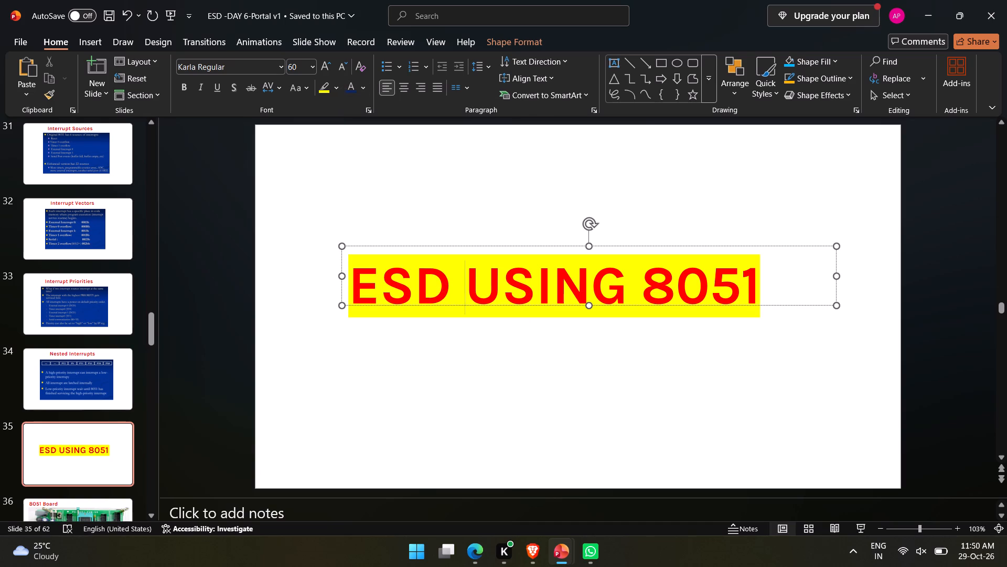
drag(755, 278, 551, 279)
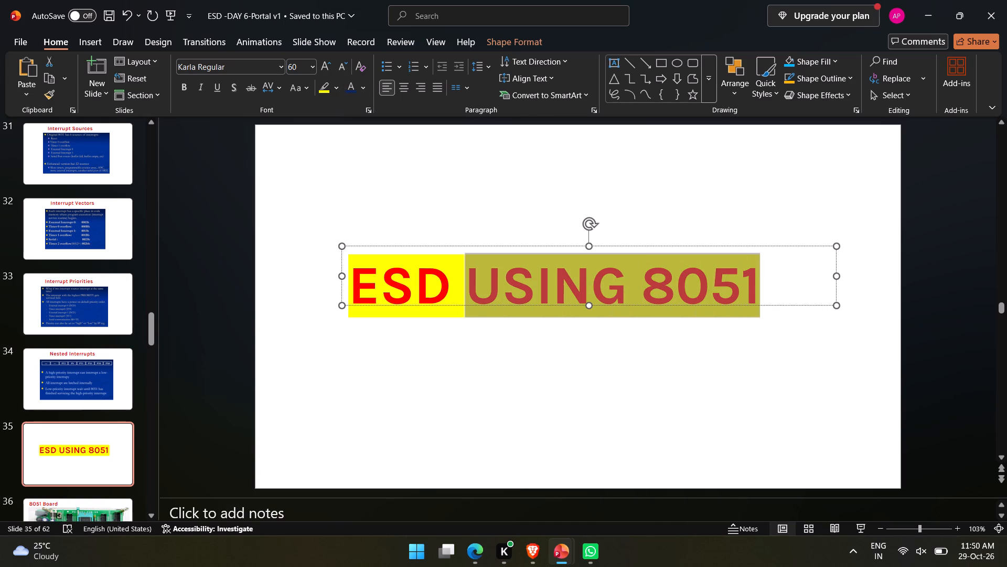
drag(551, 279, 407, 293)
click(363, 89)
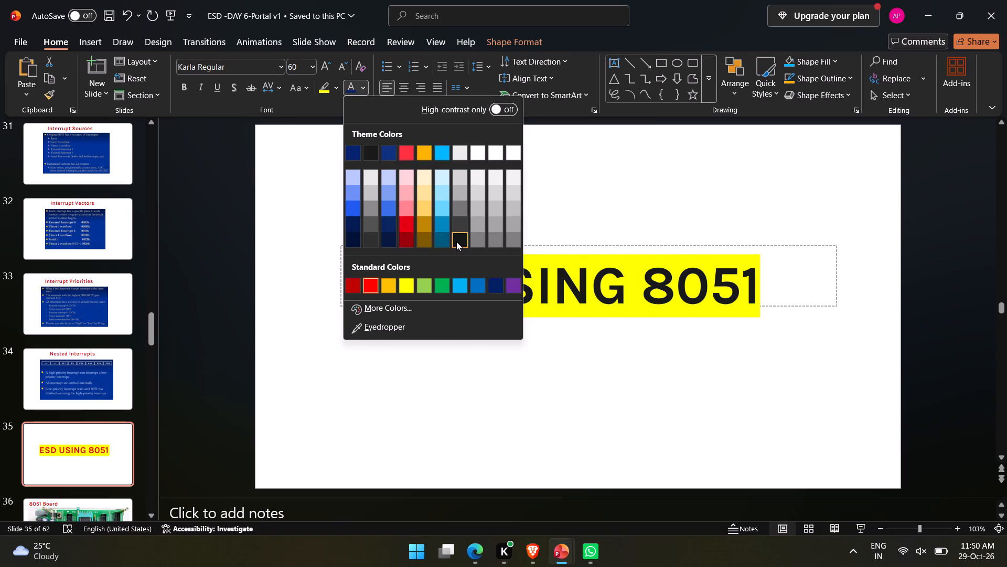
click(351, 284)
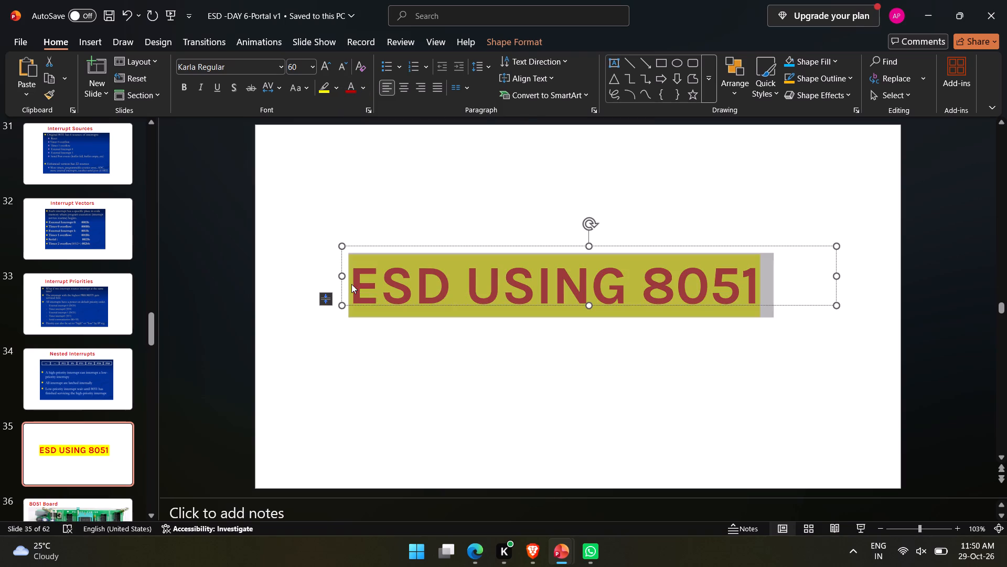
click(415, 365)
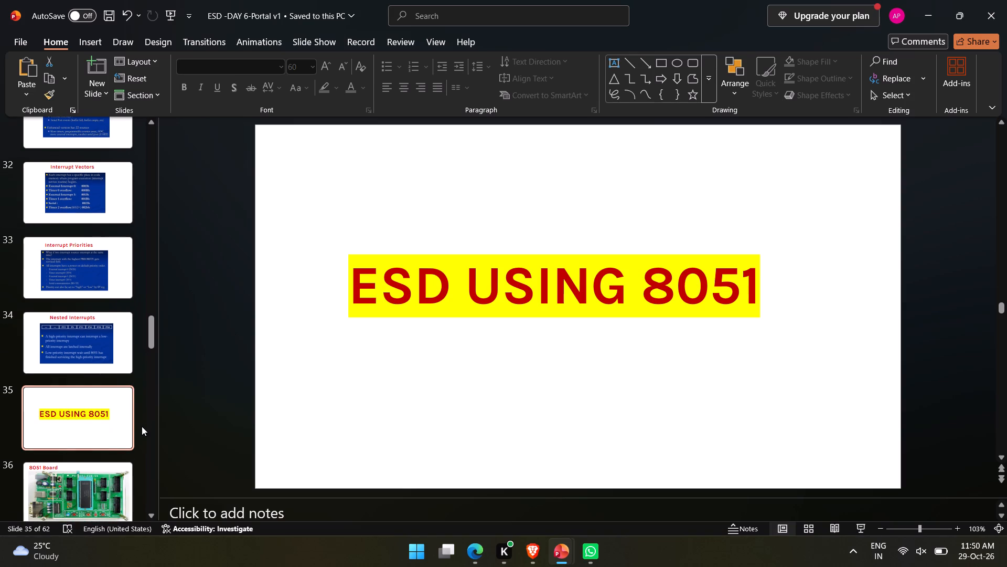
Move the 8051 board picture on slide 36 slightly left and down, leaving more space below the title.
click(124, 475)
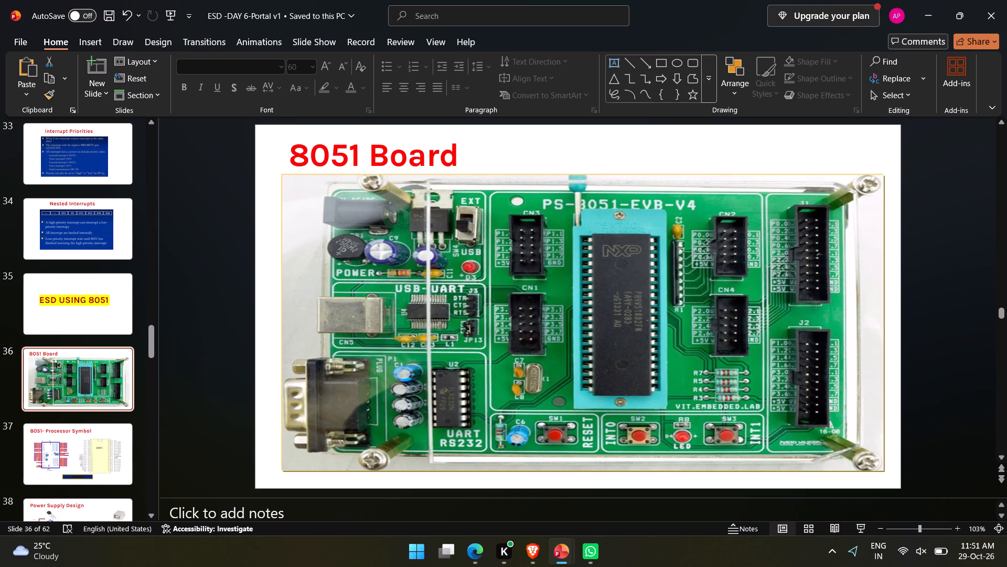
click(570, 260)
click(628, 261)
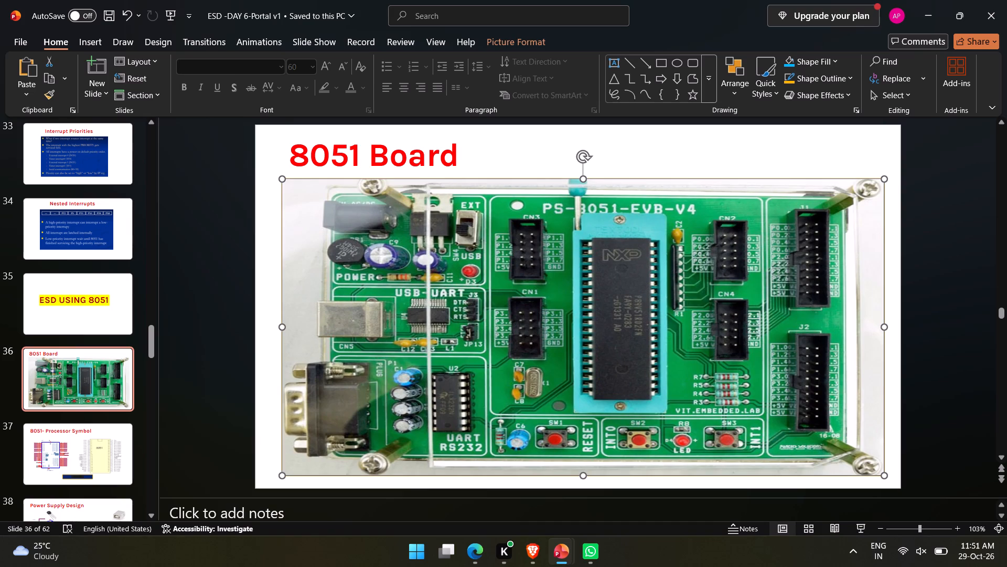
drag(608, 281, 602, 286)
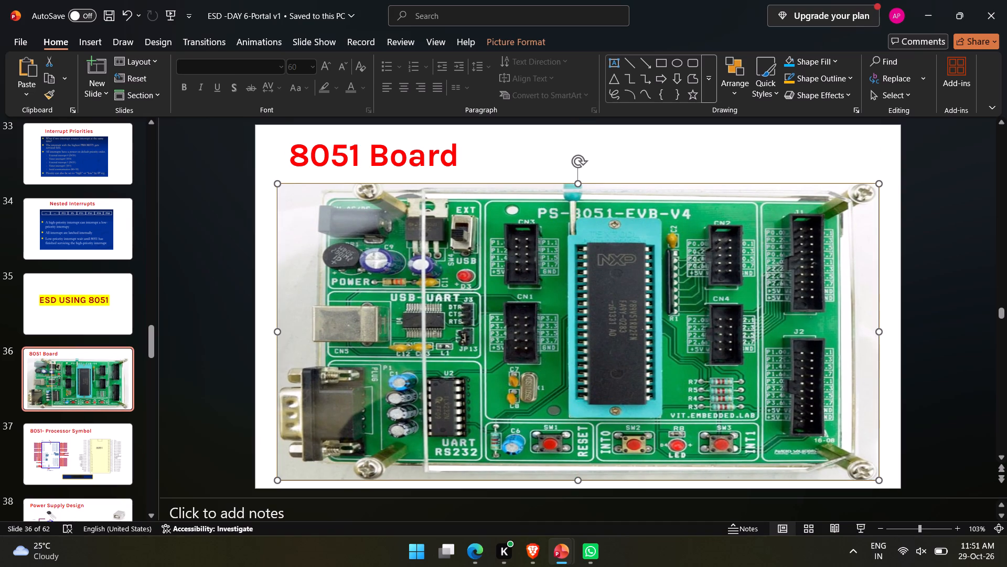
click(682, 319)
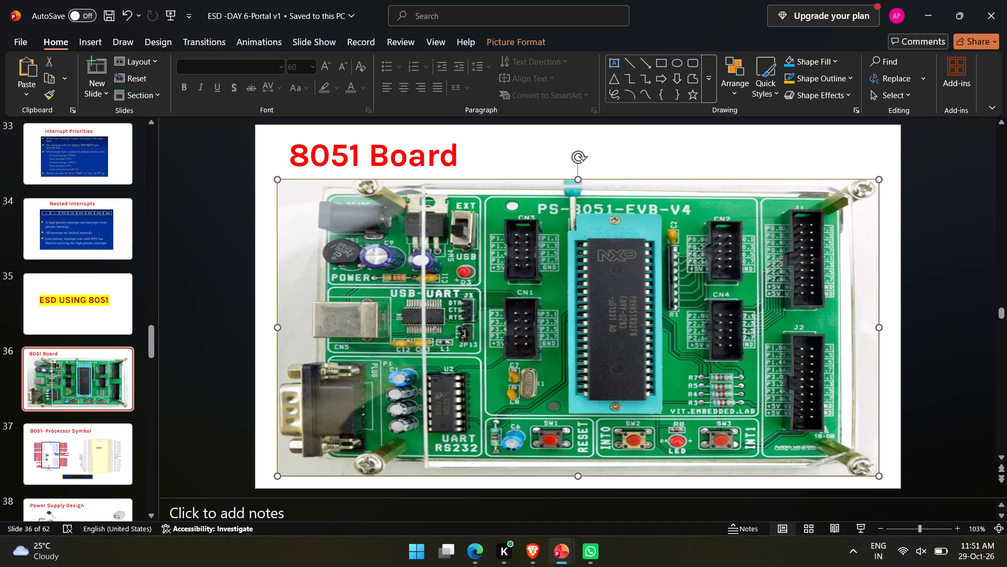
click(626, 154)
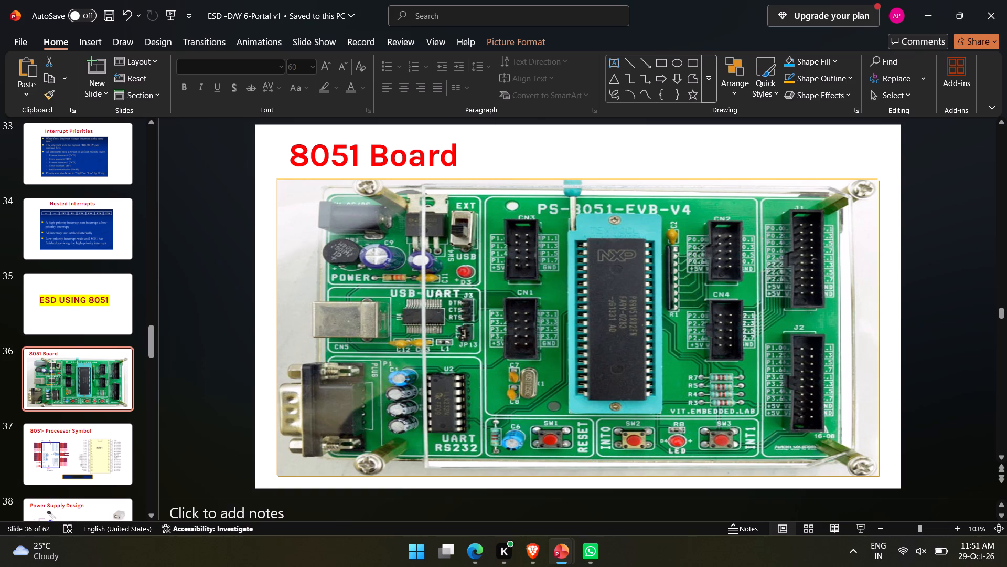
Apply the light grey metallic frame picture style to the 8051 board picture on slide 36.
click(395, 422)
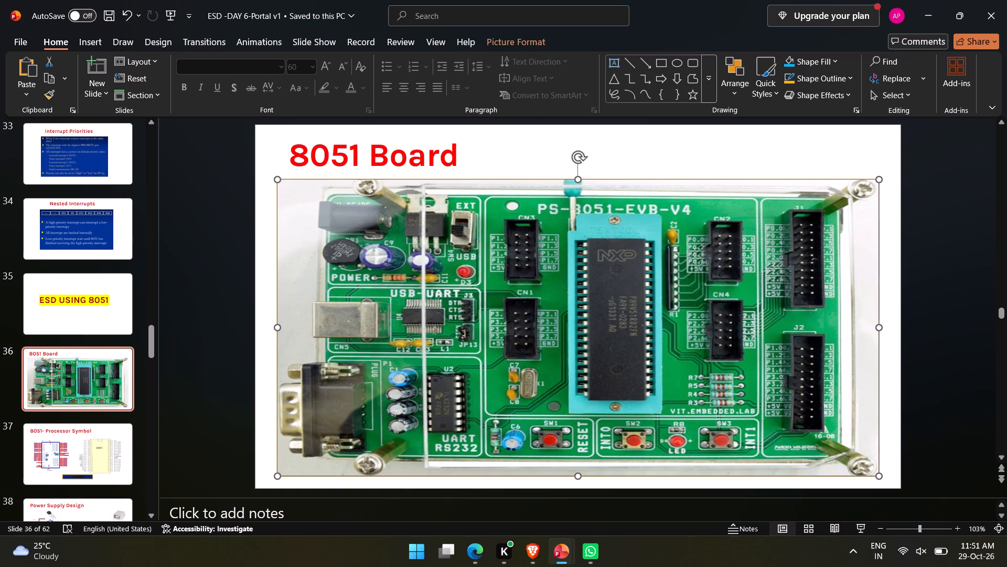
triple_click(500, 337)
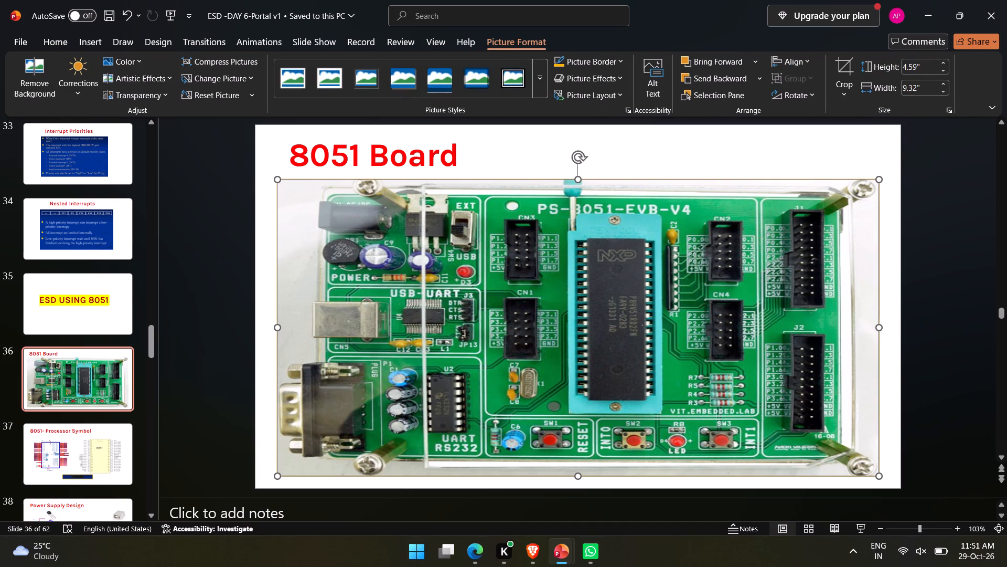
click(476, 92)
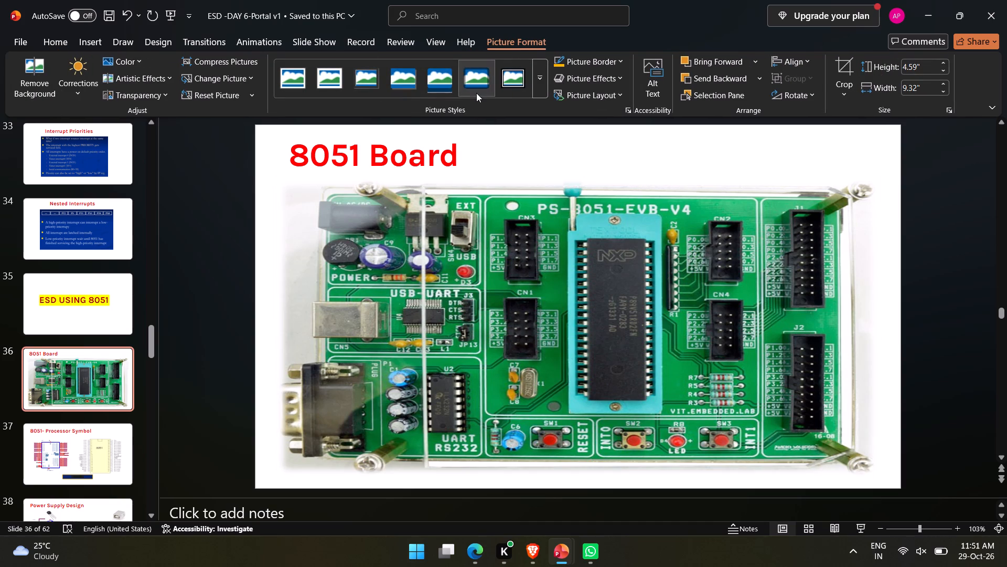
click(510, 79)
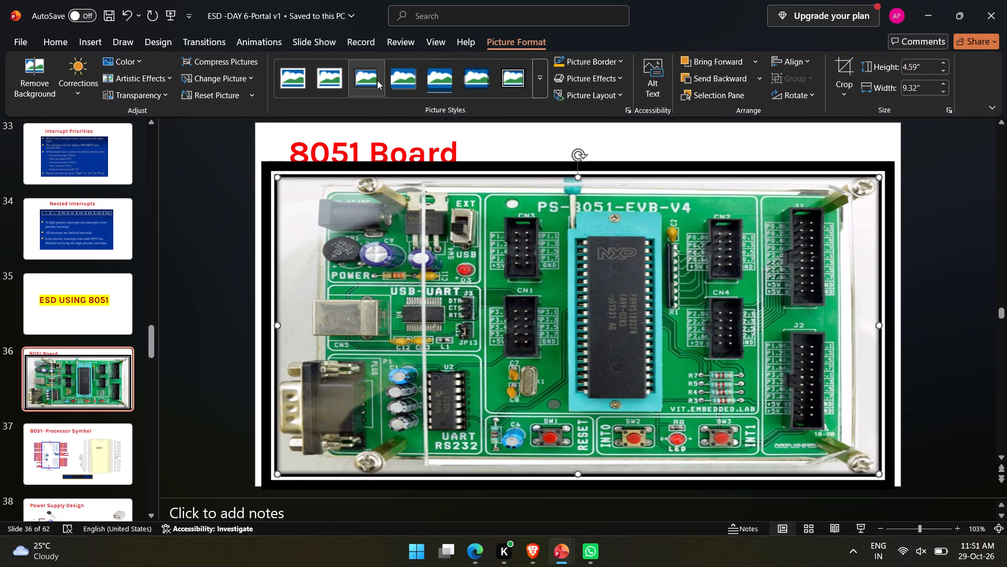
click(373, 81)
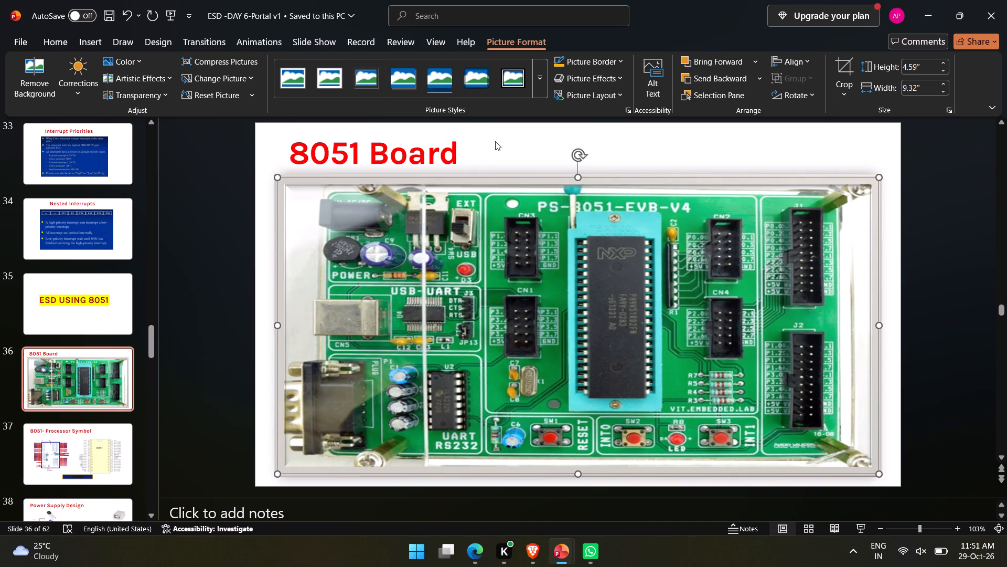
click(496, 141)
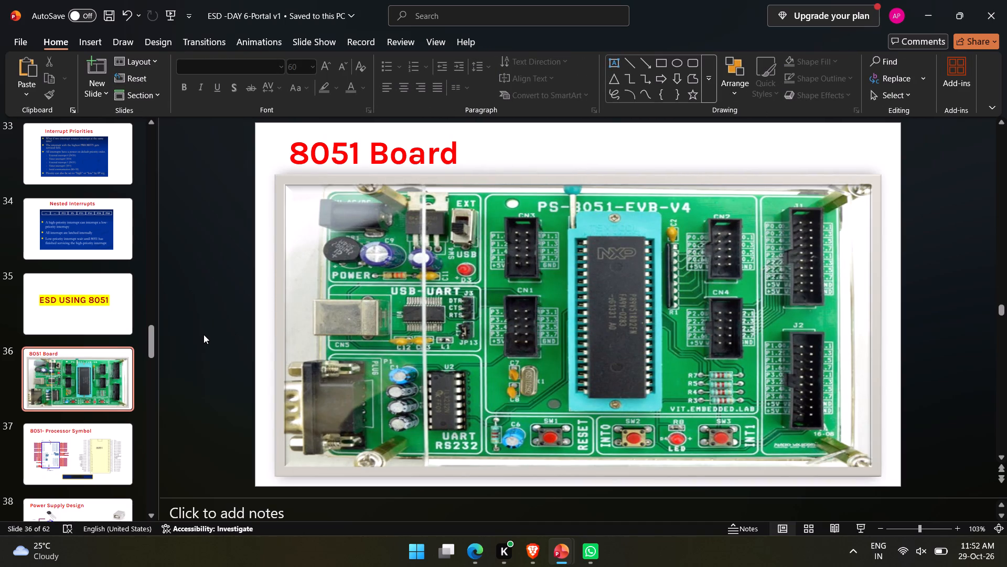
Move the AT89S51 schematic symbol on slide 37 left, near the slide's left edge, and slightly up.
click(77, 436)
click(431, 379)
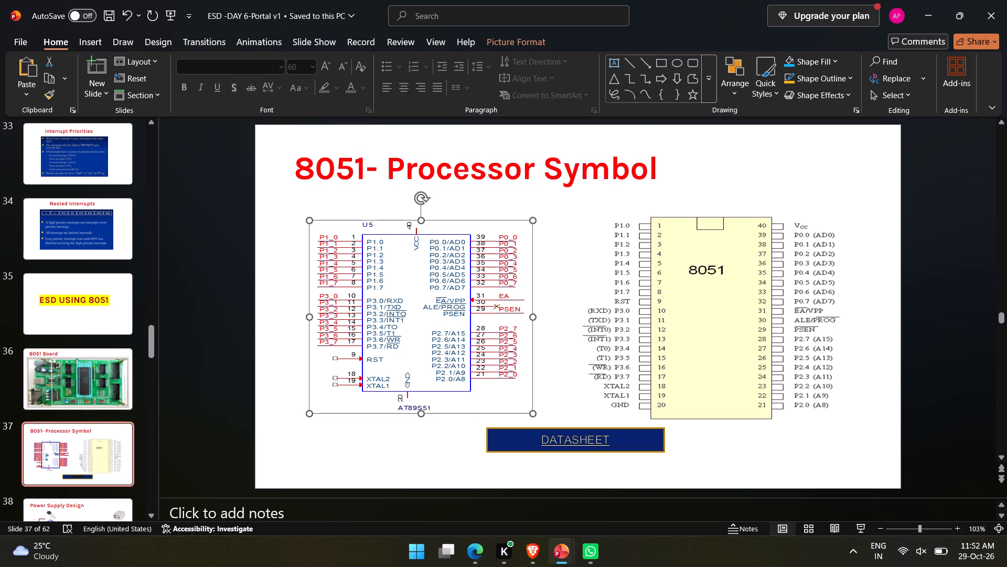
drag(524, 399, 502, 396)
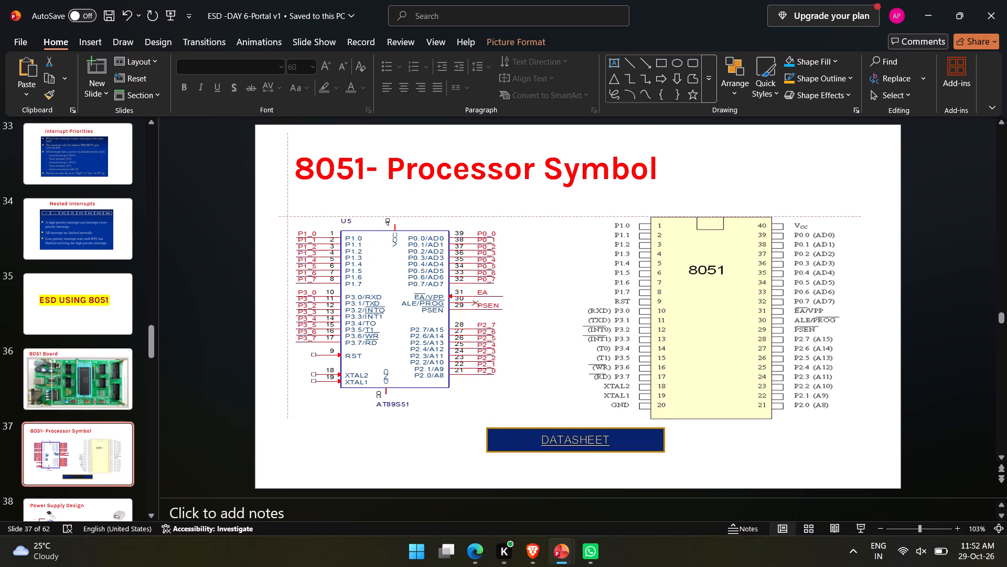
drag(502, 396, 473, 394)
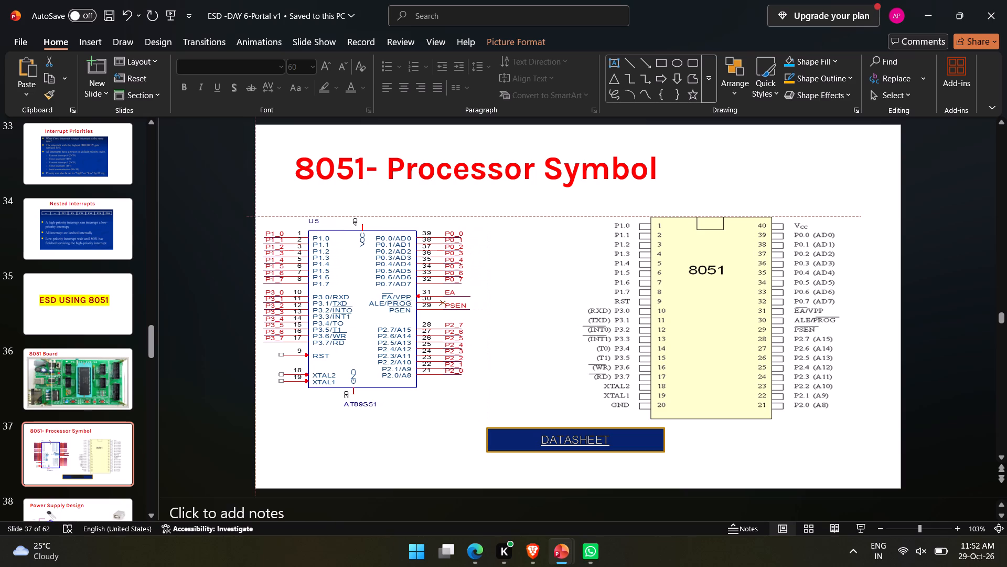
drag(473, 394, 475, 394)
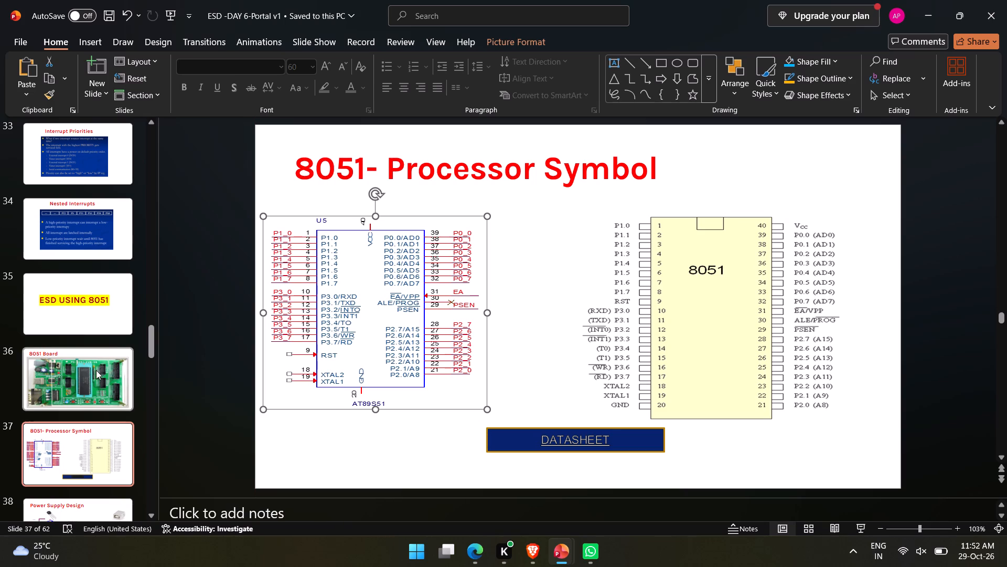
Move the "8051 Board" title on slide 36 right and slightly up, so its text sits centred above the board picture.
click(96, 370)
click(453, 158)
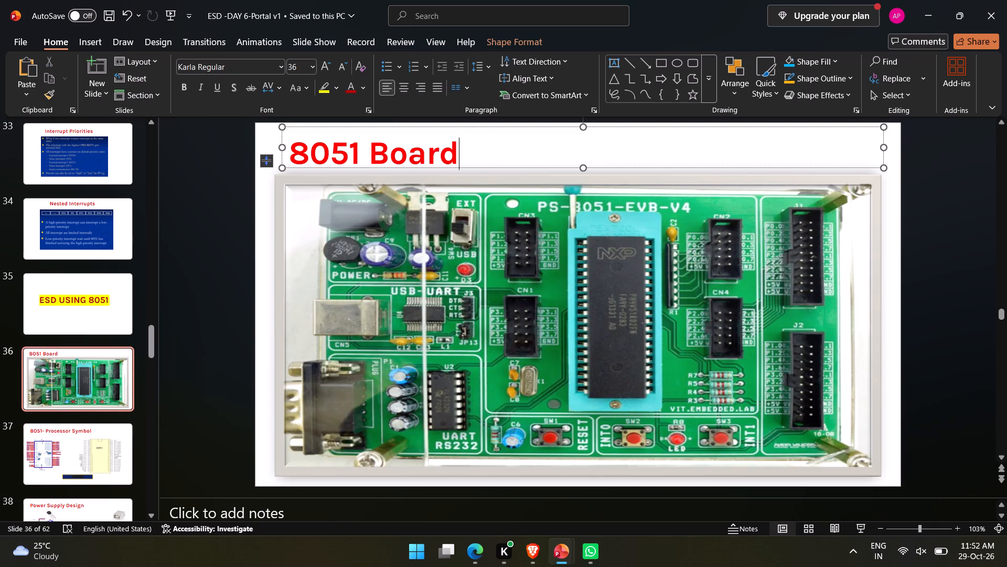
drag(462, 170, 662, 166)
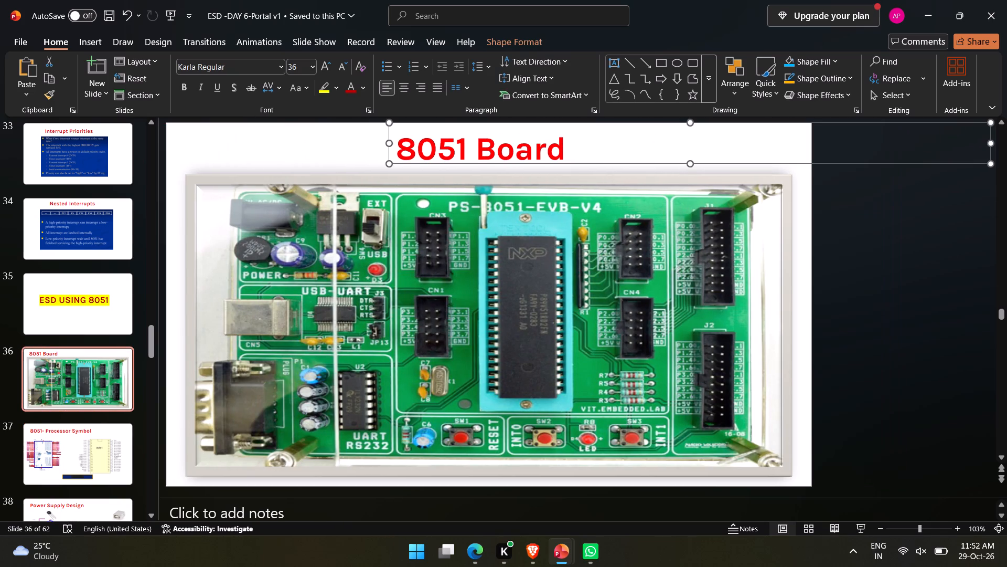
Move the DATASHEET link box on slide 37 straight down, closer to the slide's bottom edge.
click(78, 448)
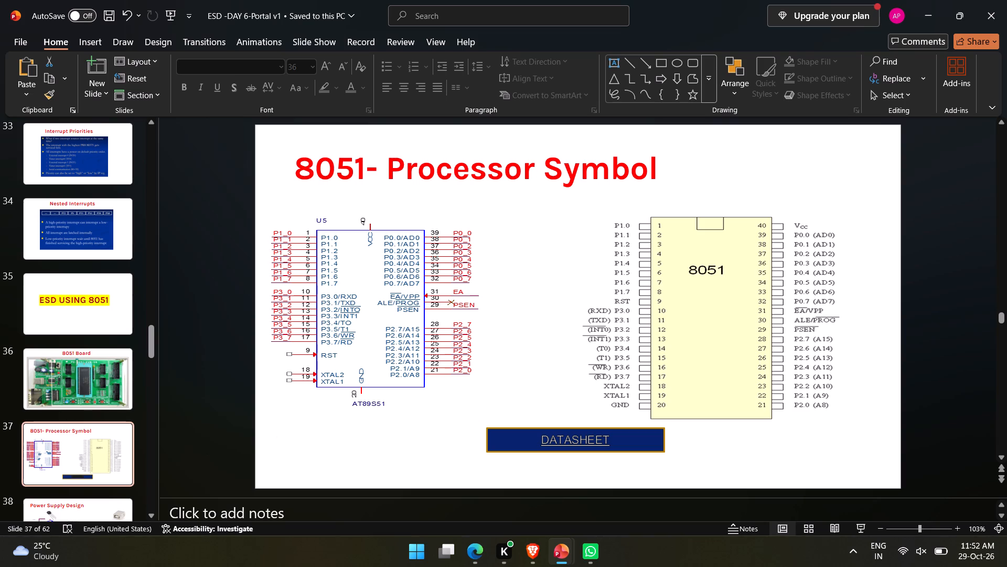
click(594, 435)
drag(594, 435, 596, 446)
click(622, 442)
click(622, 443)
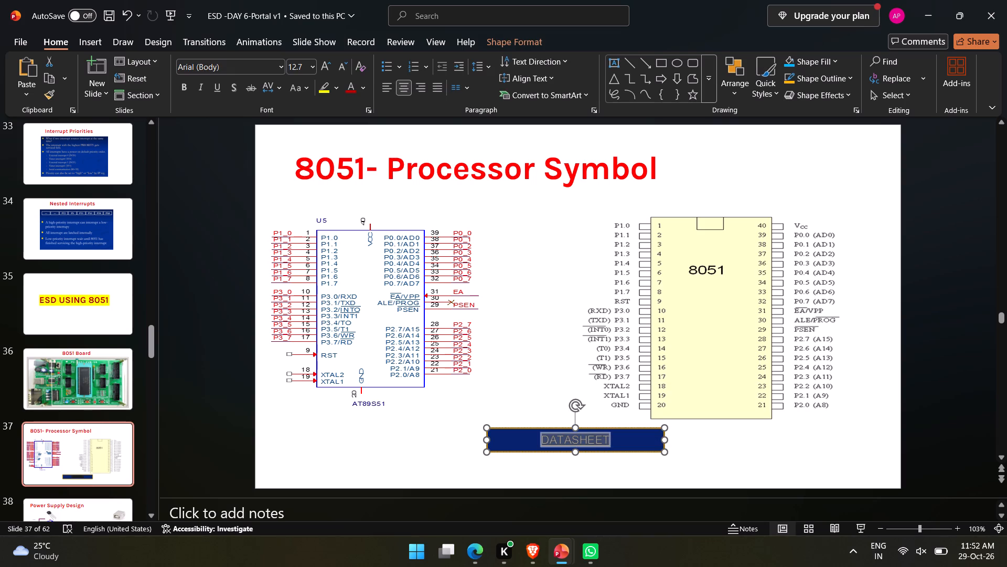
double_click(618, 440)
drag(617, 440, 617, 454)
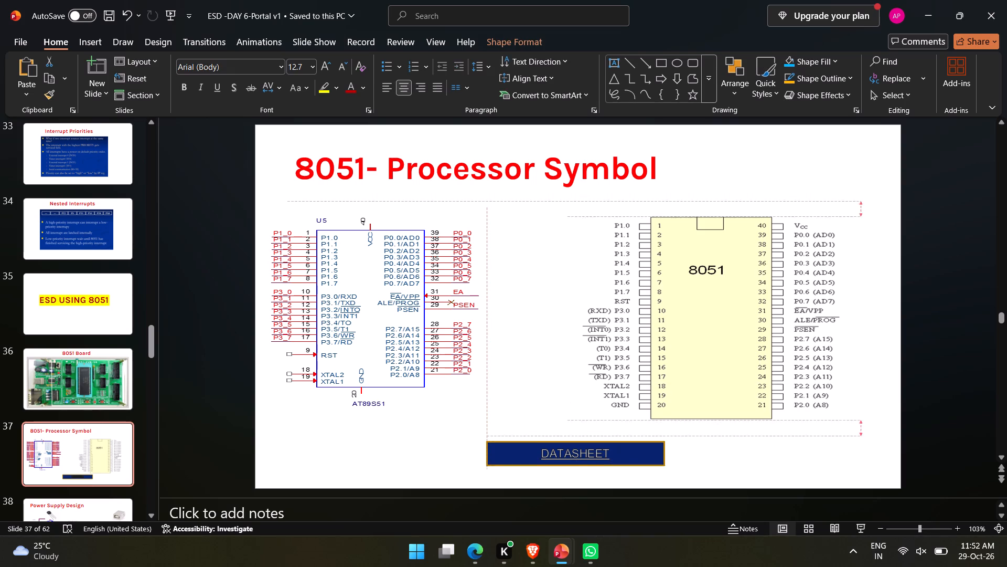
drag(617, 454, 617, 461)
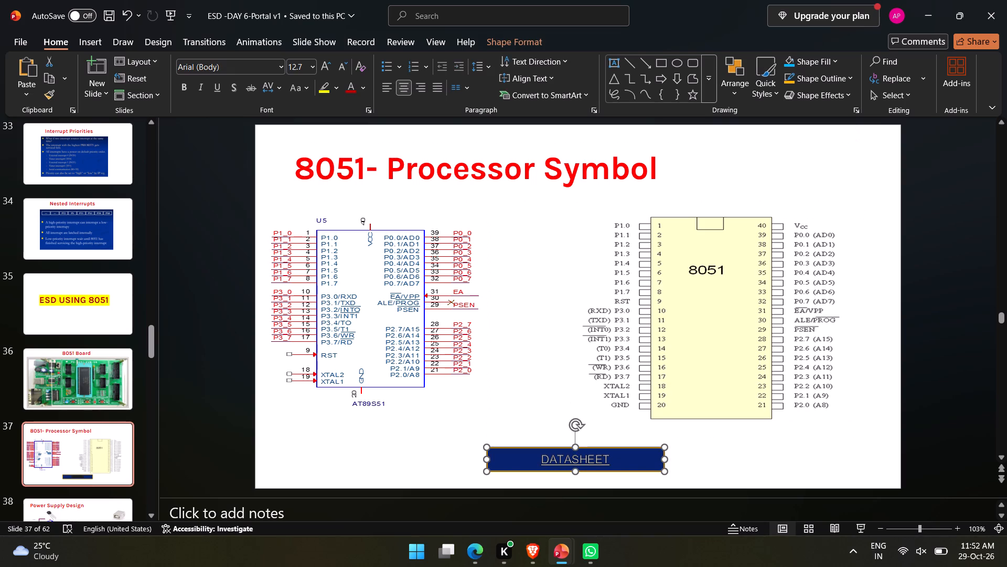
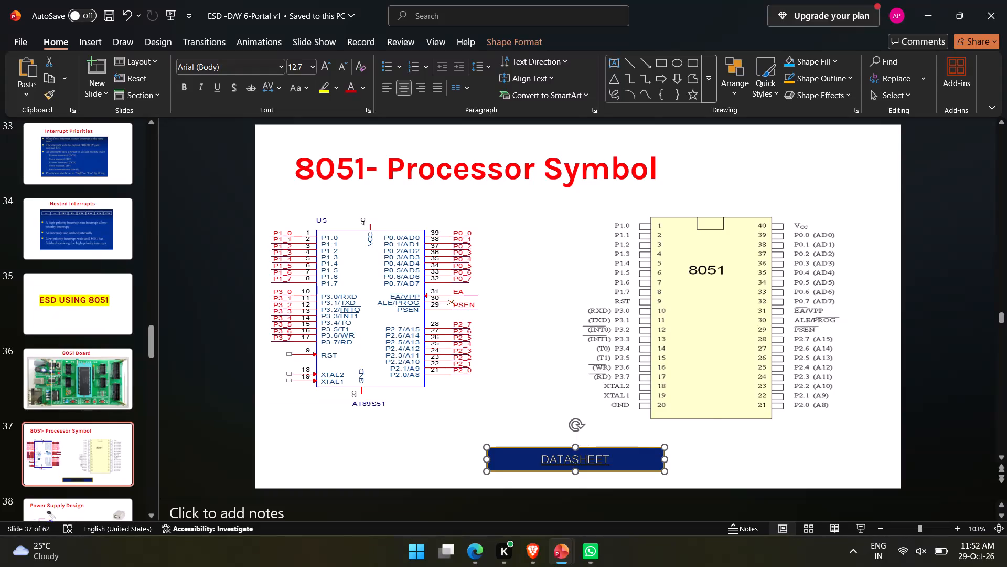
Move the yellow 8051 pin diagram on slide 37 right to the slide's right edge and slightly up.
drag(687, 325, 735, 305)
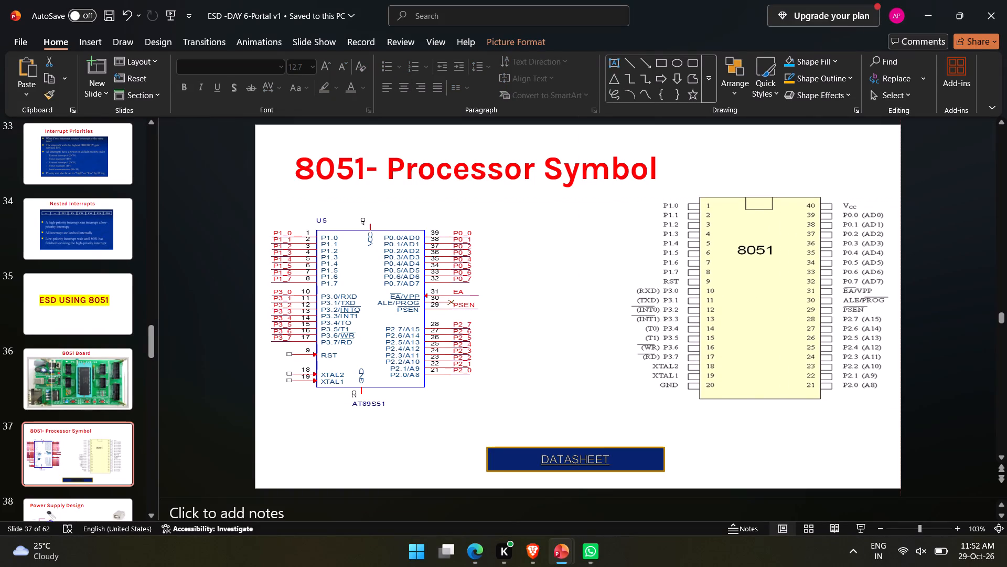
drag(735, 305, 736, 316)
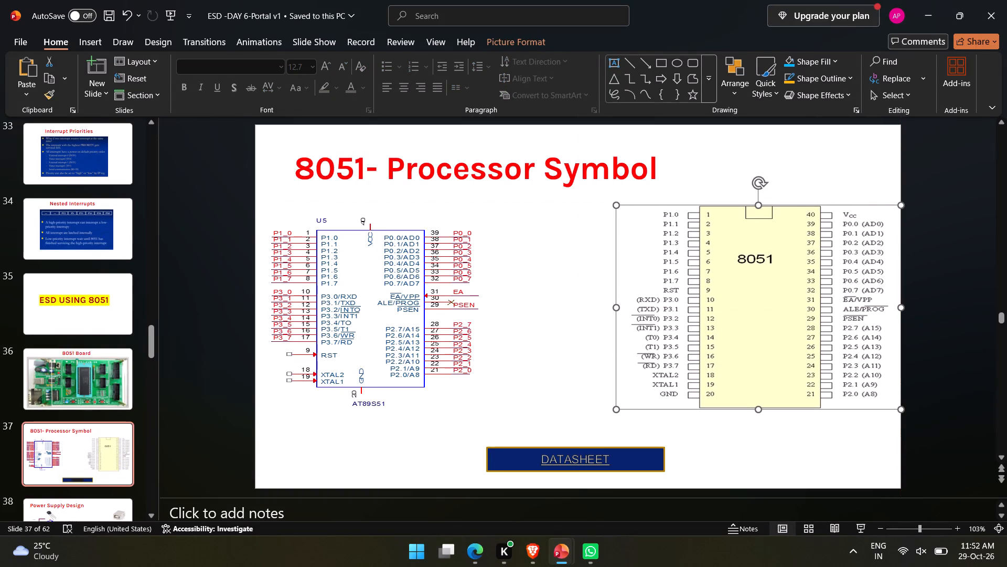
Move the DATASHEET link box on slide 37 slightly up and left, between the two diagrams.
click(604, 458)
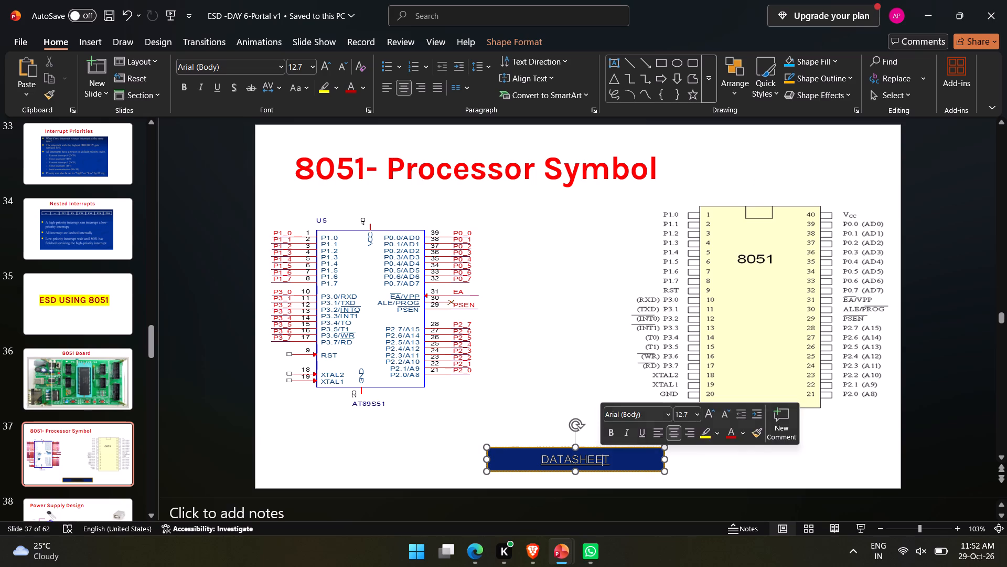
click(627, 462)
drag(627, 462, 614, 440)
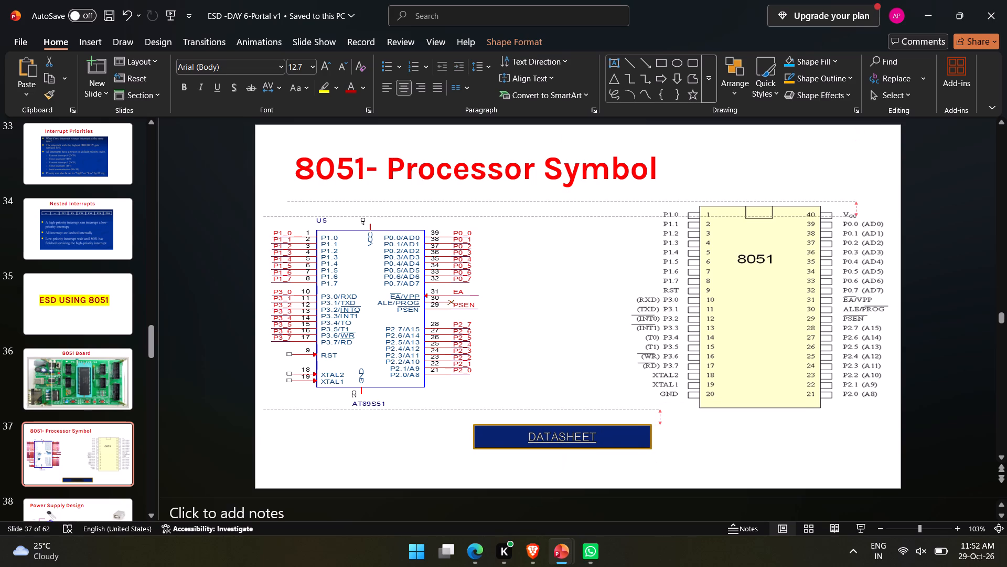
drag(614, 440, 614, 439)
Move the "8051- Processor Symbol" title on slide 37 right and slightly up, so its text sits roughly centred above the diagrams.
click(548, 182)
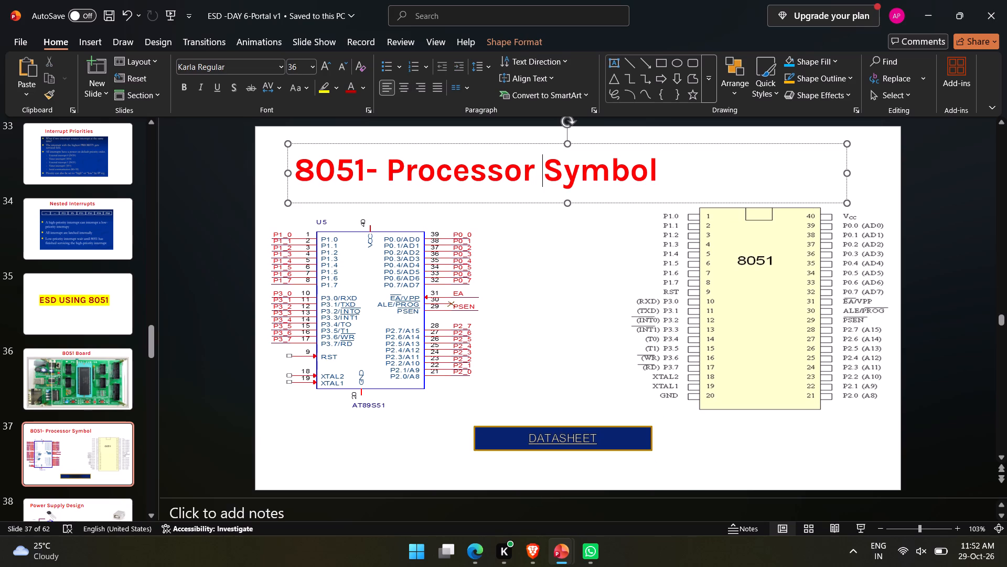
drag(554, 207, 629, 192)
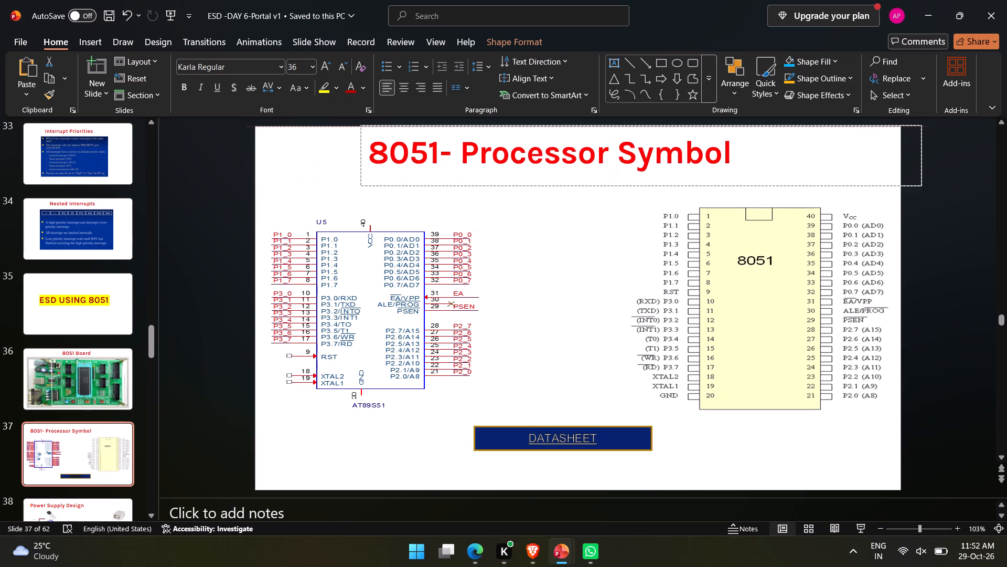
drag(629, 192, 628, 197)
Highlight the whole "8051- Processor Symbol" title text in yellow.
click(738, 150)
drag(737, 150, 687, 156)
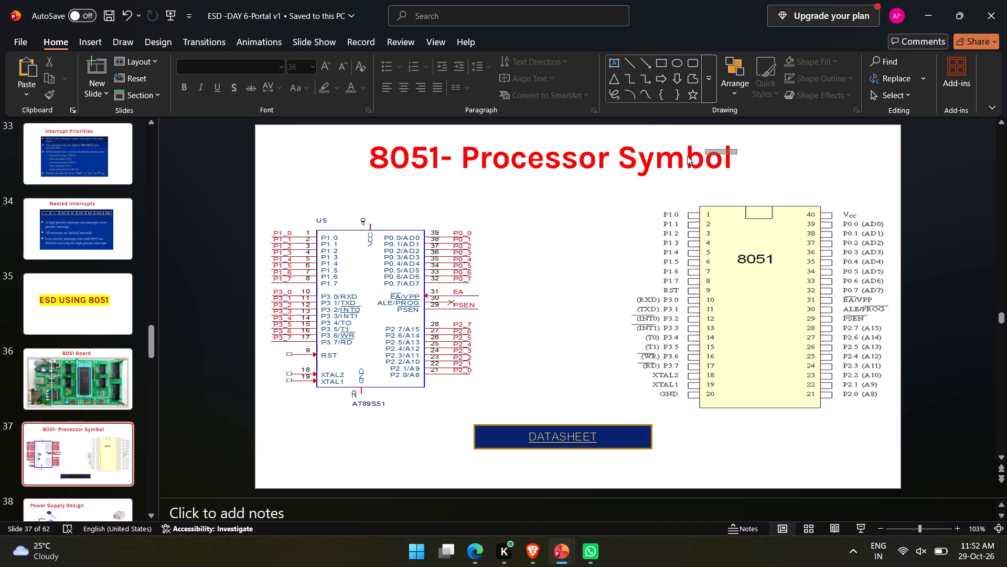
drag(687, 156, 563, 161)
drag(729, 152, 711, 153)
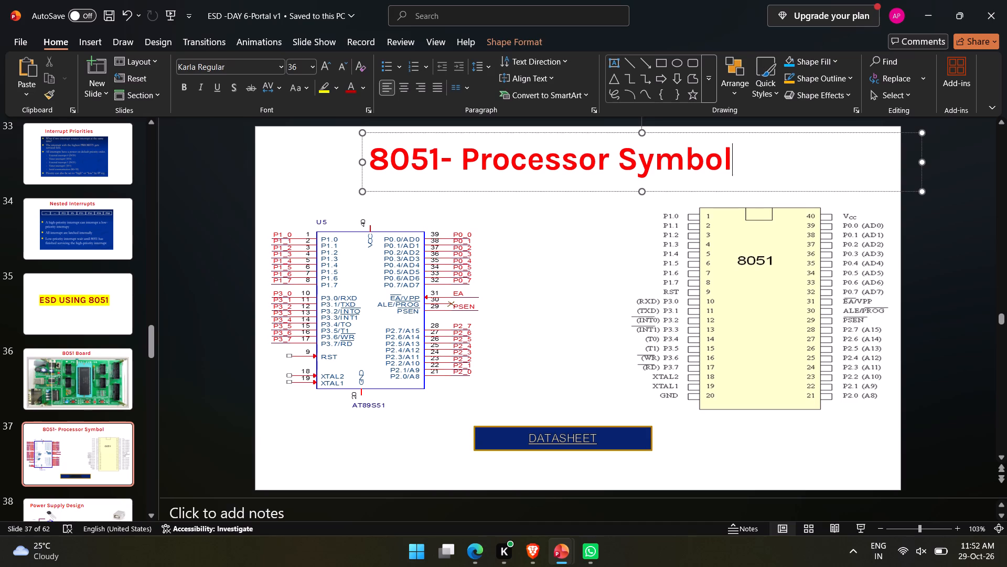
drag(711, 153, 414, 172)
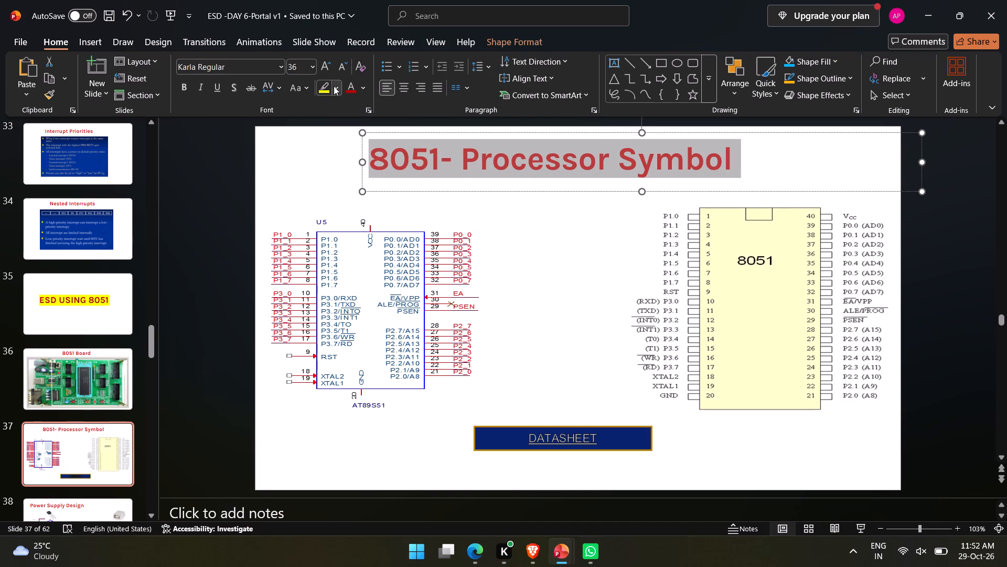
click(339, 85)
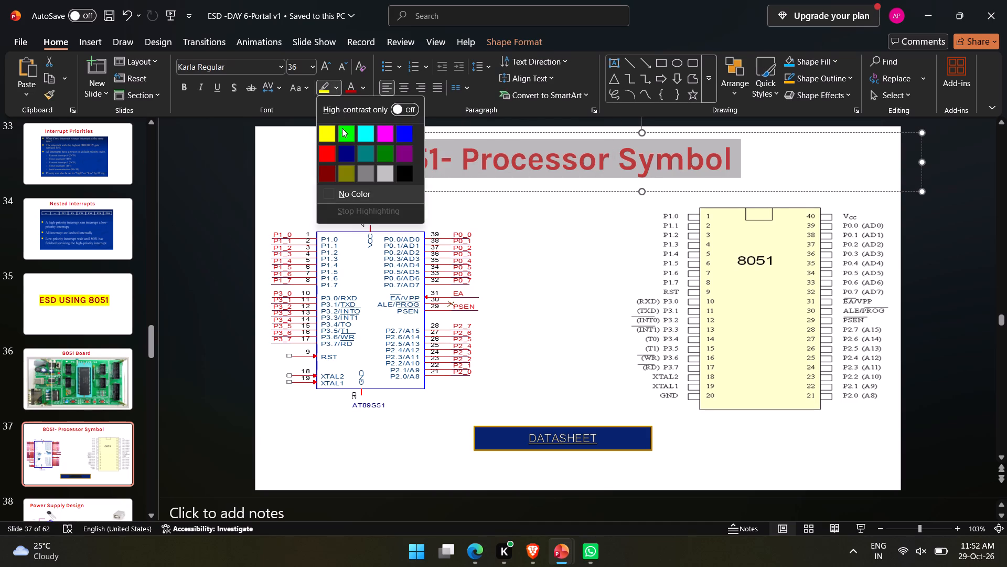
click(327, 131)
click(521, 271)
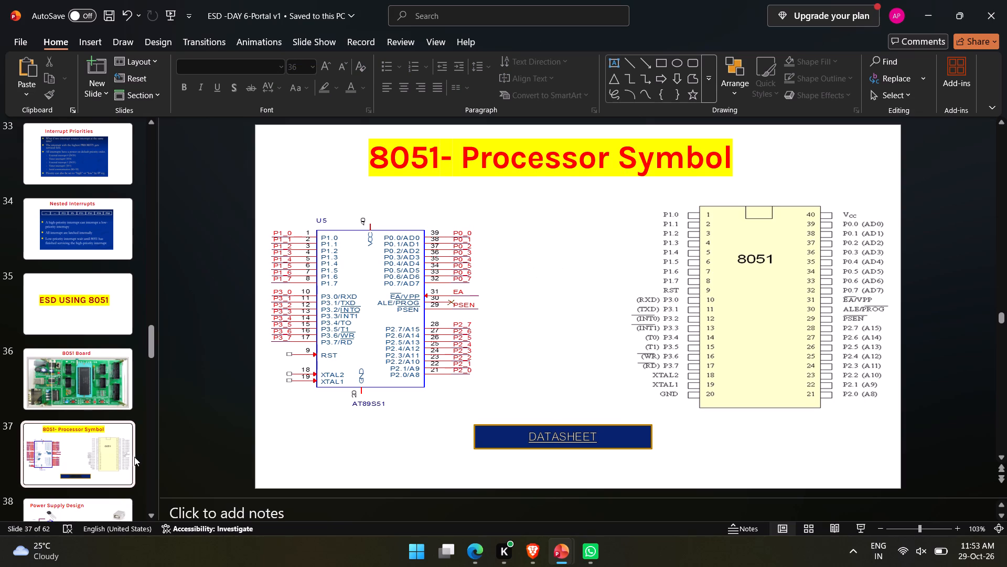
Enlarge the yellow 8051 pin diagram on slide 37 downward and to the left, keeping its upper and right edges in place.
scroll(113, 459, down, 1)
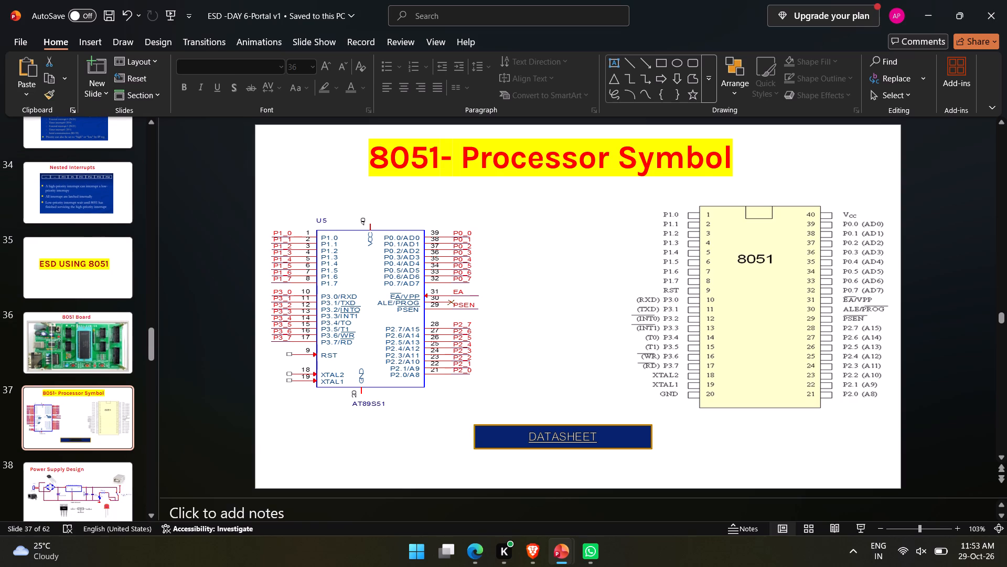
click(531, 425)
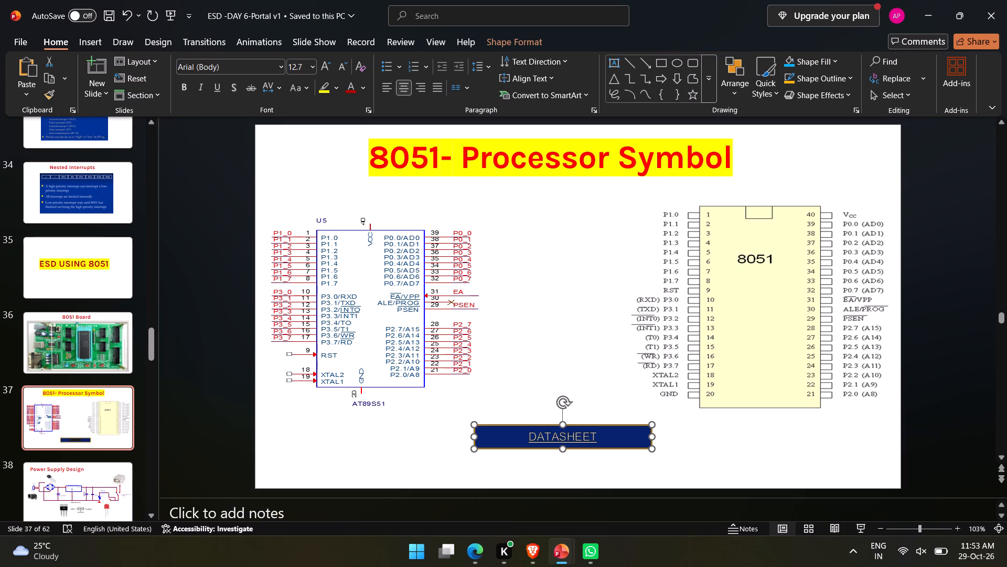
click(789, 387)
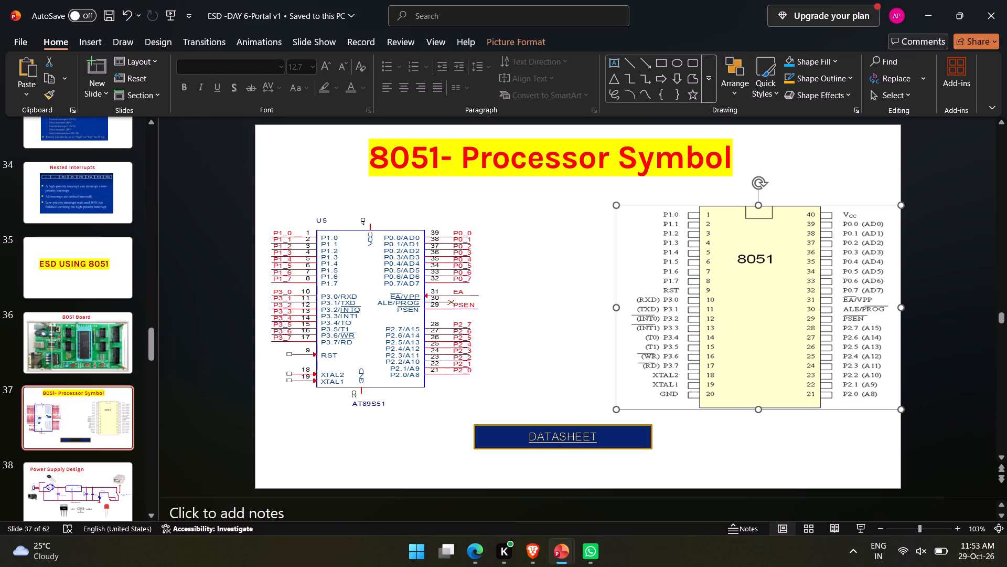
drag(757, 408, 757, 421)
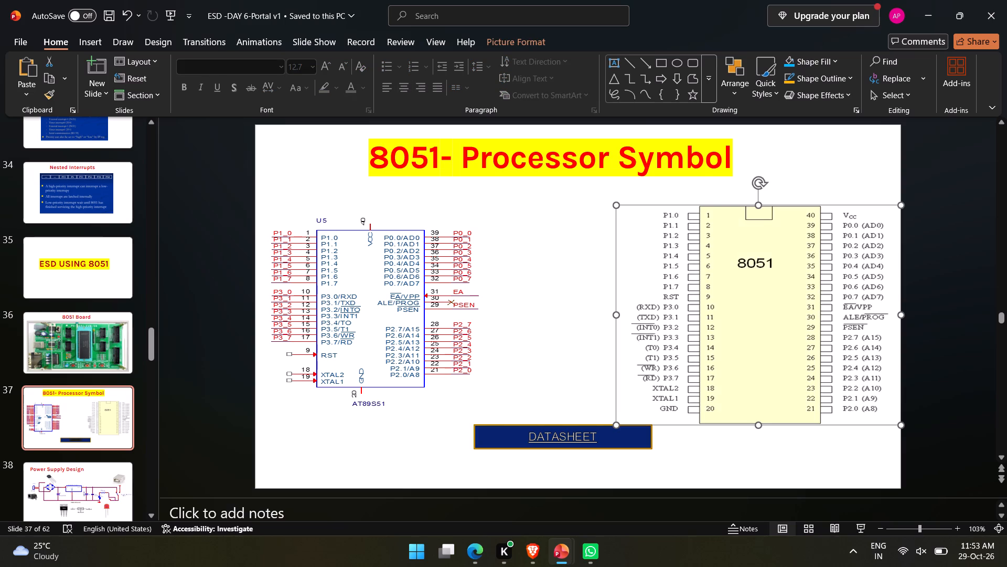
click(704, 420)
drag(612, 424, 592, 438)
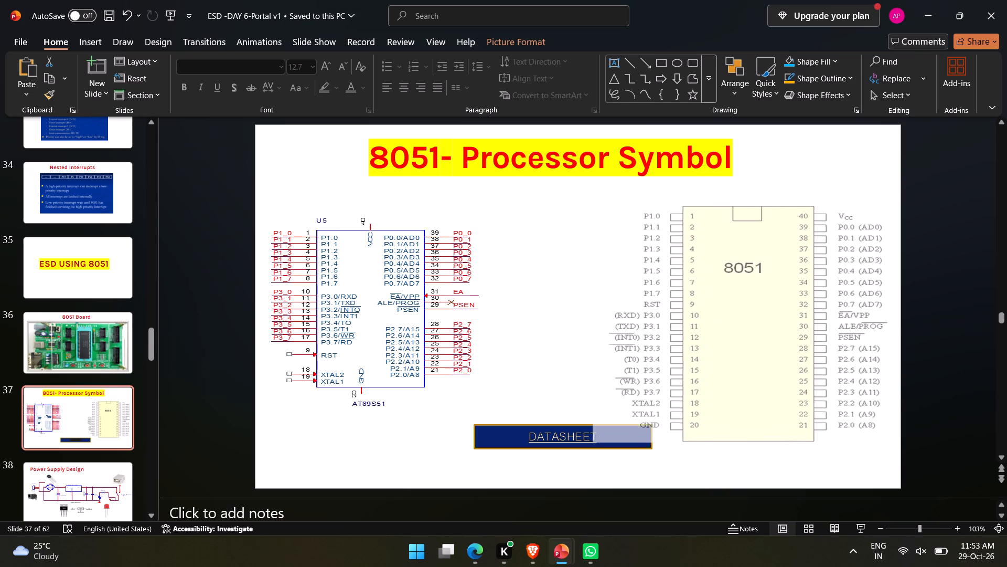
drag(592, 438, 593, 437)
Move the DATASHEET link box down and left, clear of the enlarged 8051 pin diagram.
drag(506, 438, 485, 464)
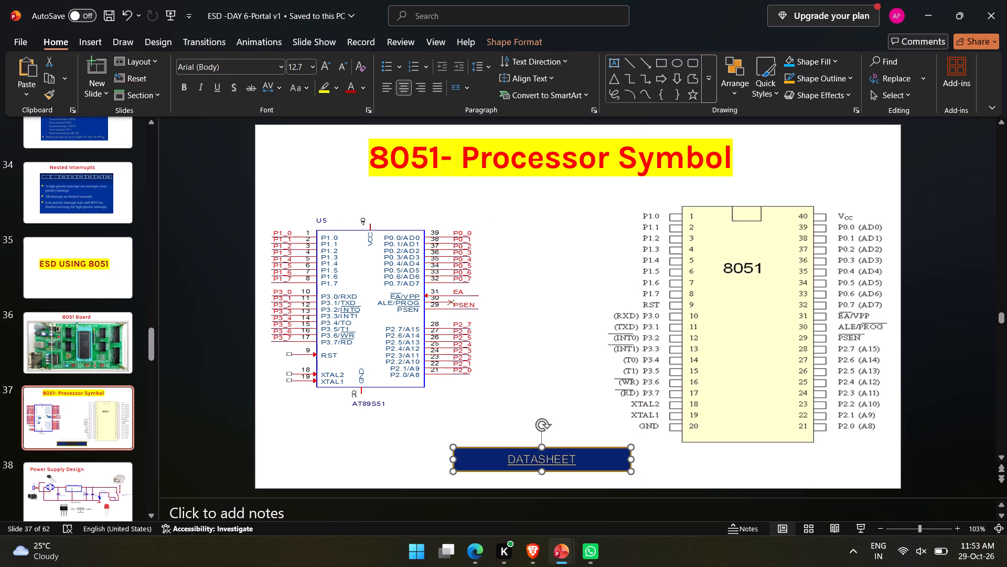
Enlarge the AT89S51 schematic symbol on slide 37 to the right and down, and stretch its upper edge to just below the title.
click(367, 342)
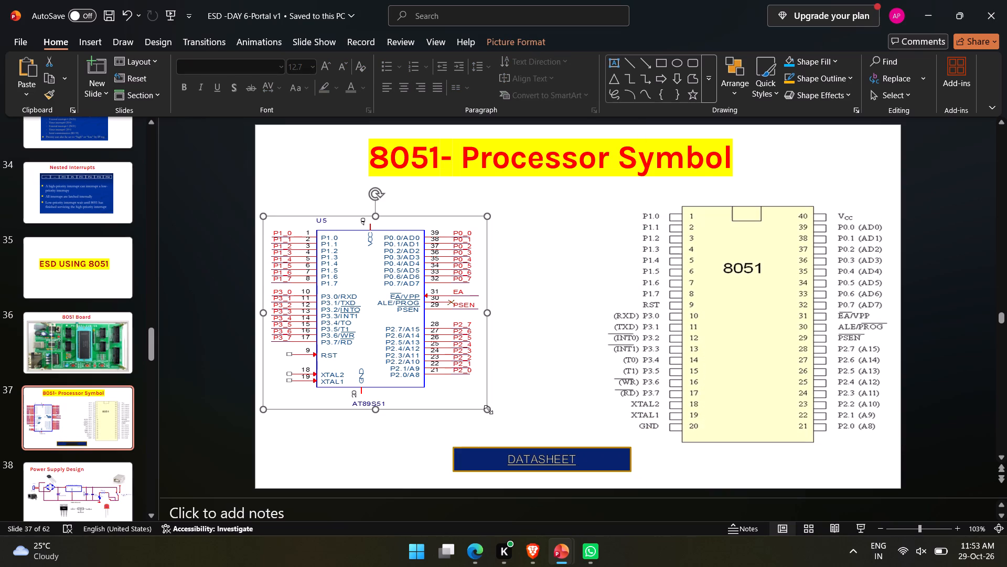
drag(488, 409, 540, 424)
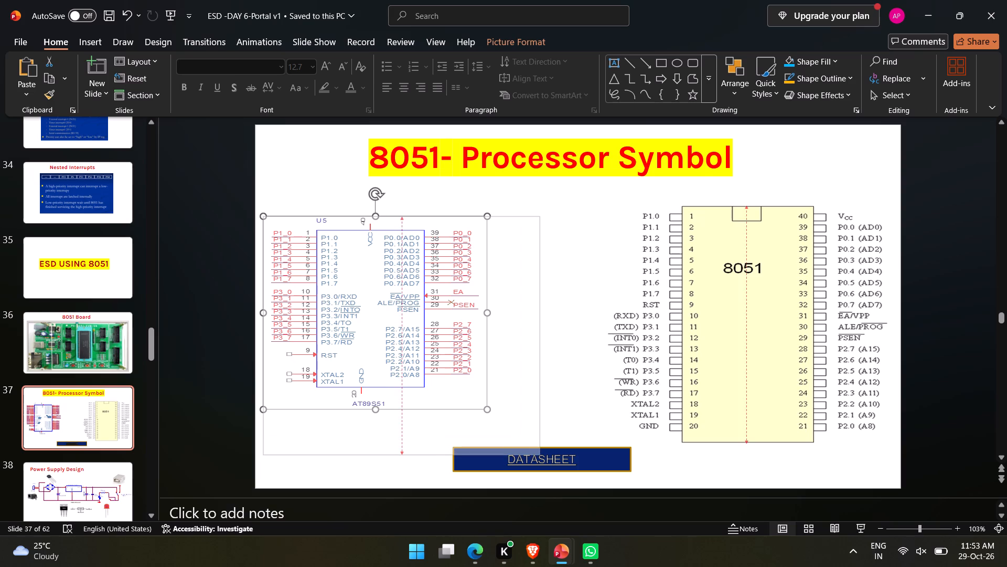
drag(540, 424, 522, 408)
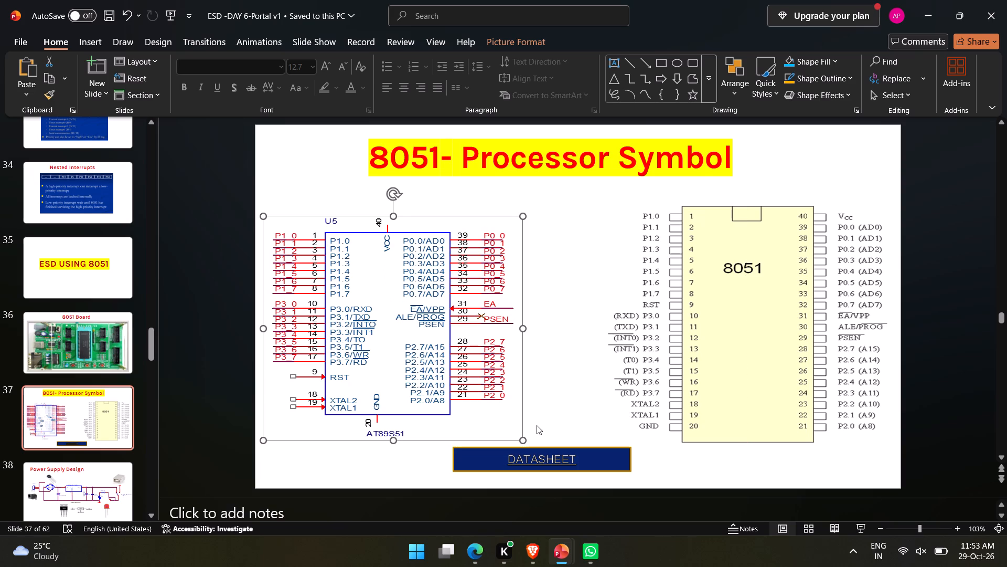
drag(393, 215, 393, 214)
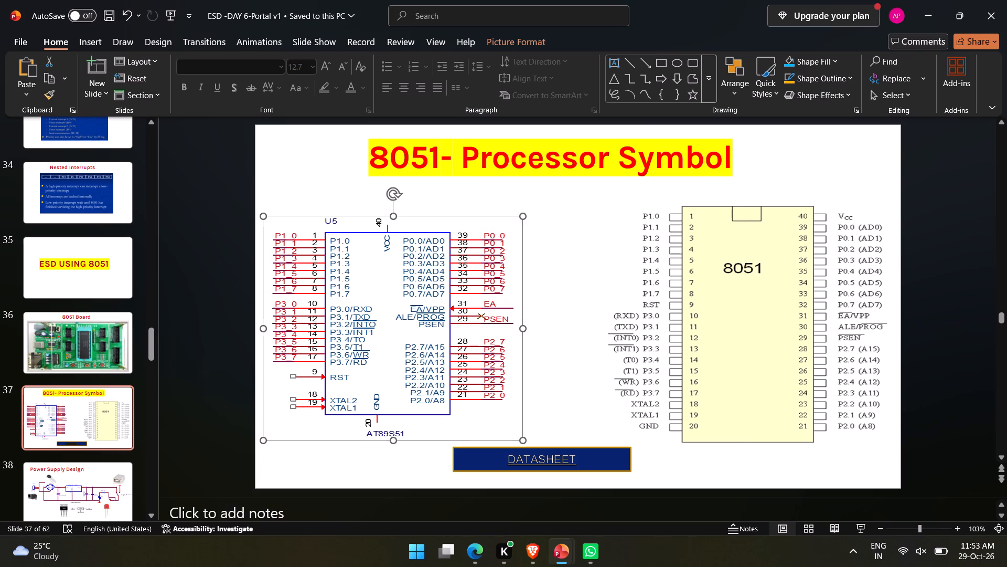
drag(393, 214, 398, 194)
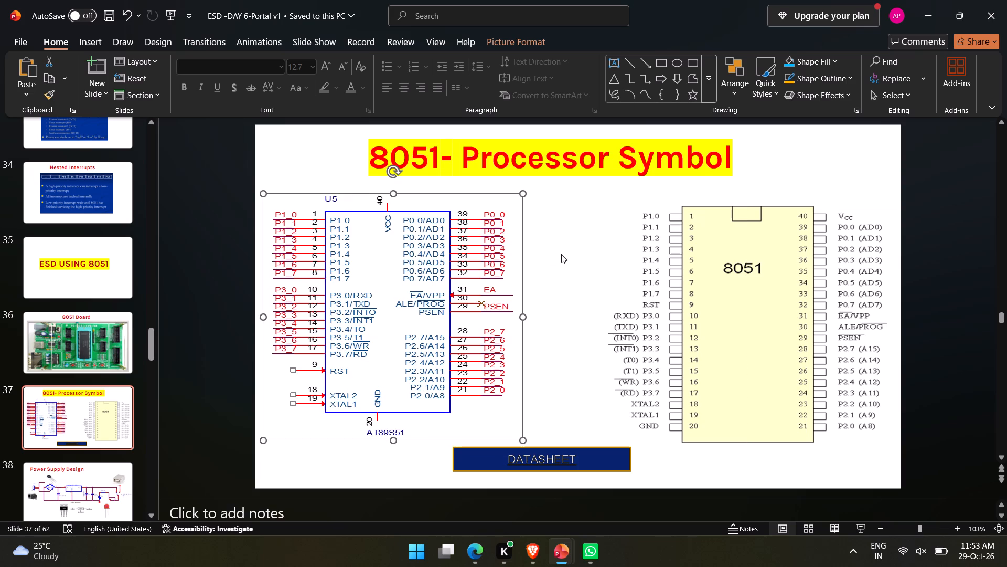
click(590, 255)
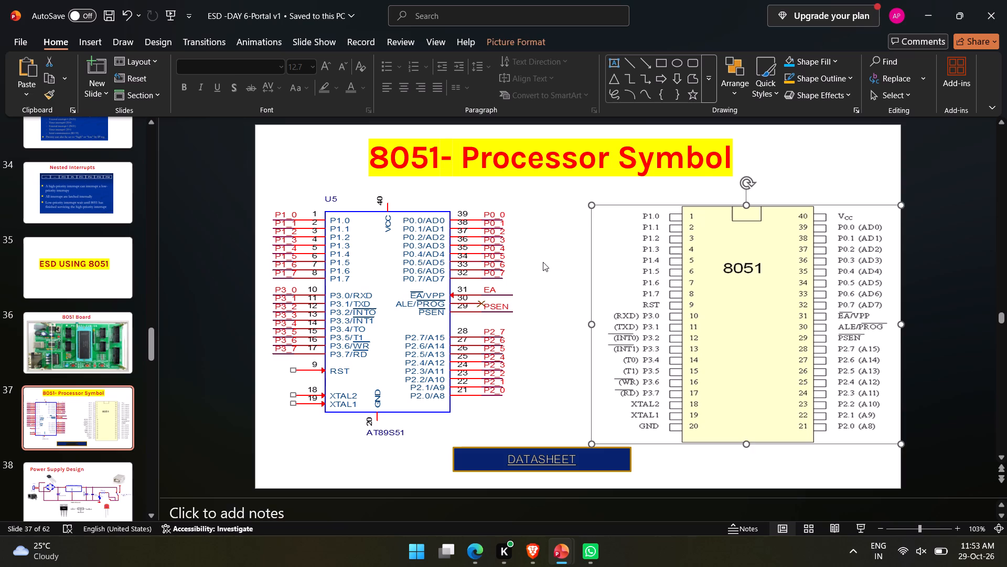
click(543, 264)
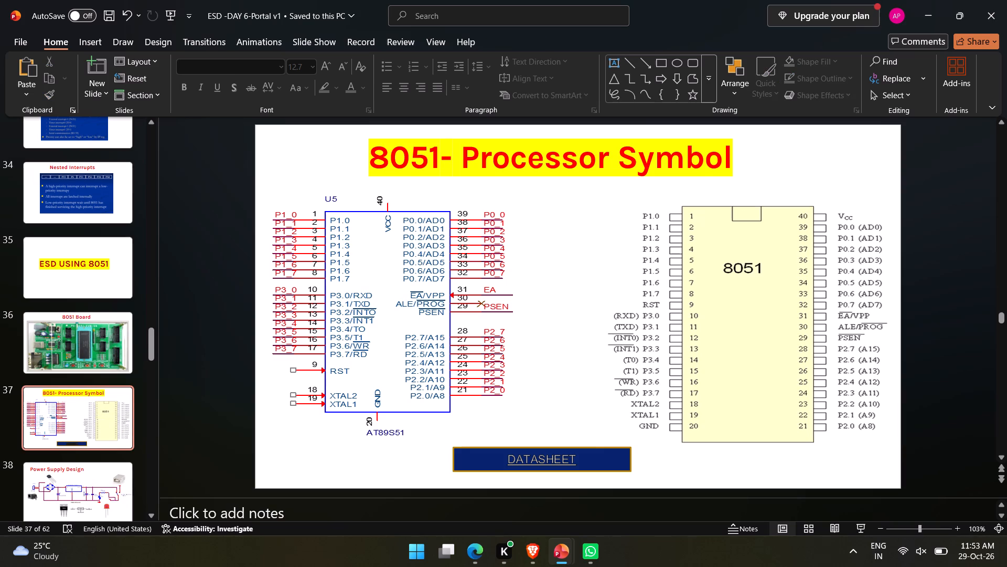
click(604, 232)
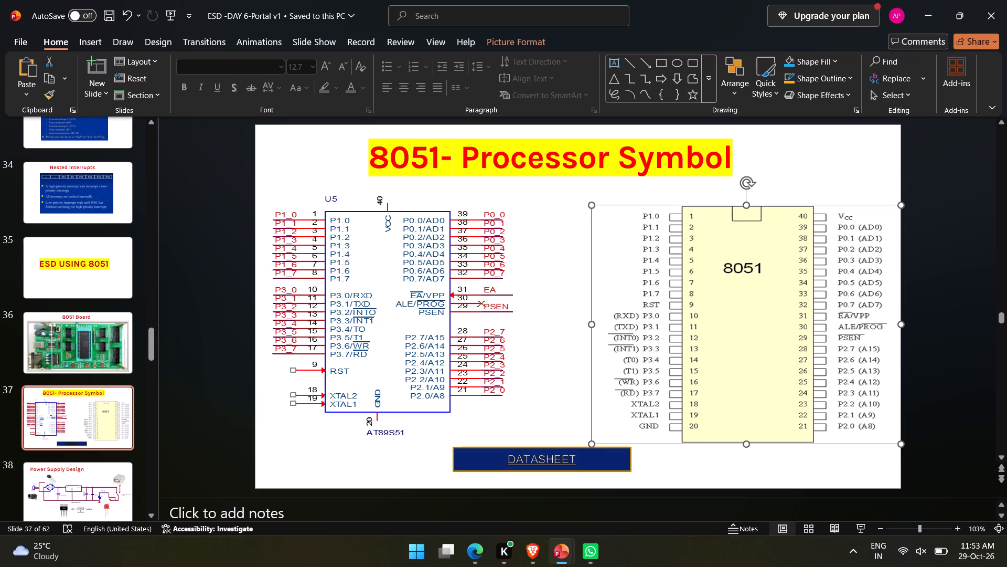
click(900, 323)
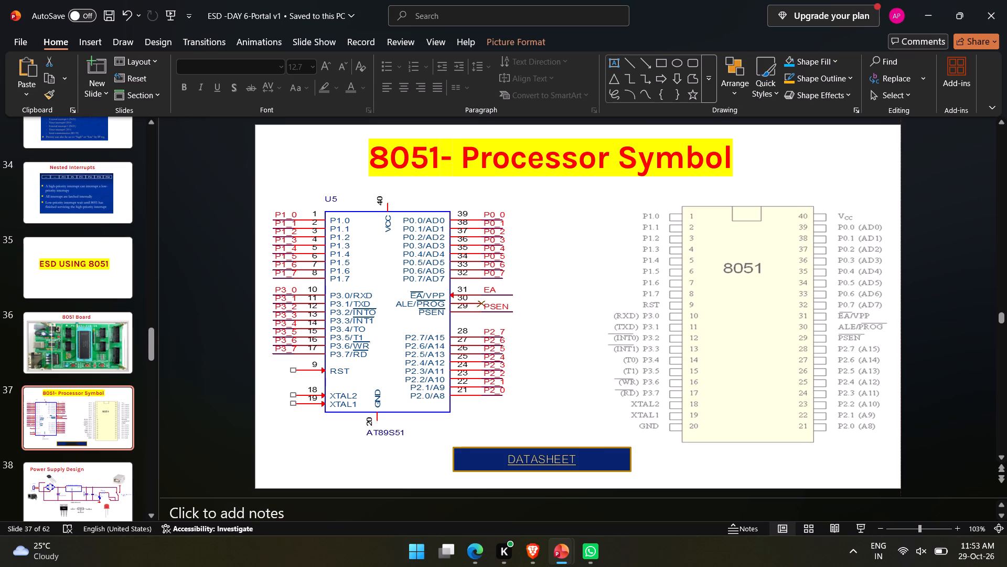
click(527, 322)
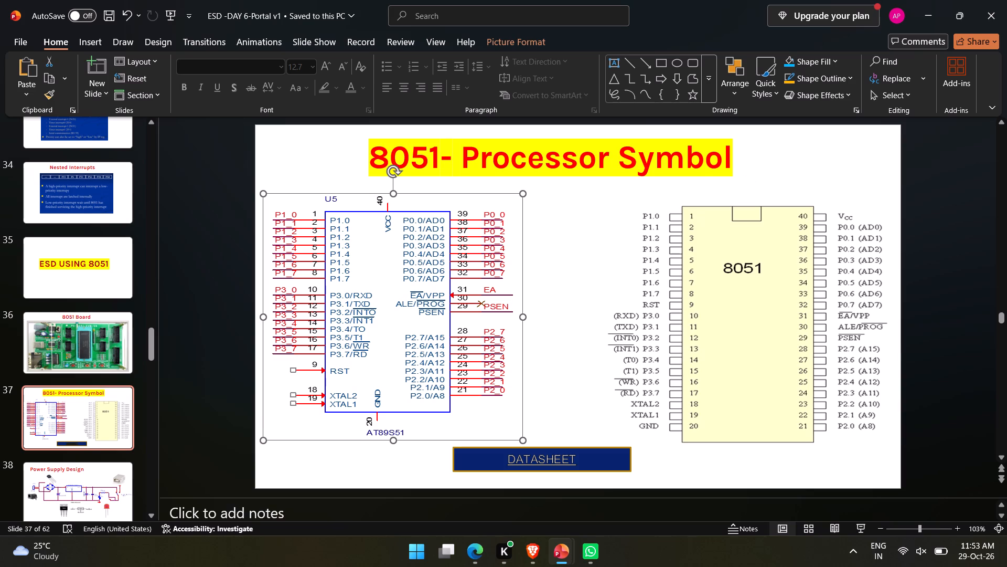
Move the highlighted "8051- Processor Symbol" title slightly right and up, with its frame against the slide's upper edge.
click(574, 192)
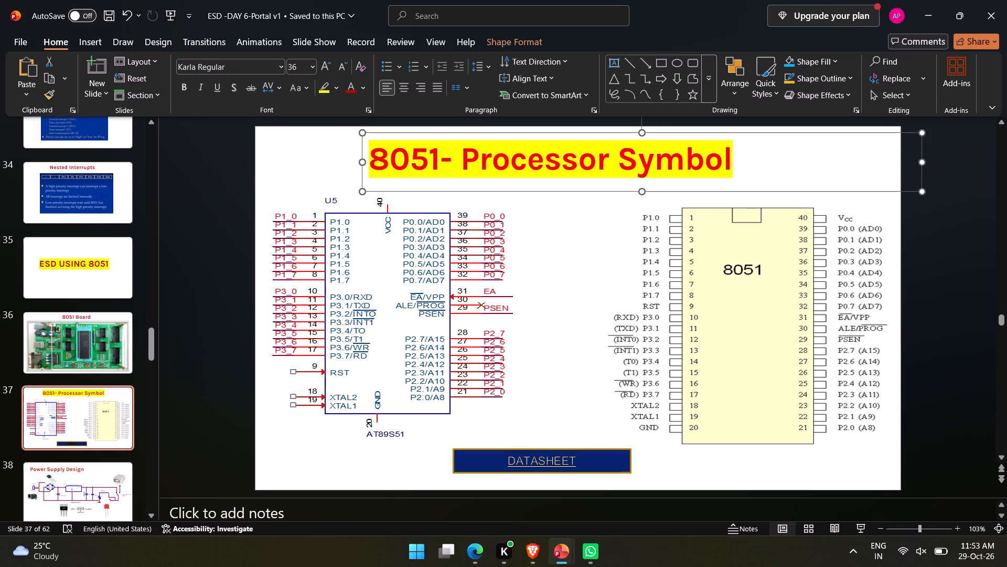
drag(784, 190, 776, 180)
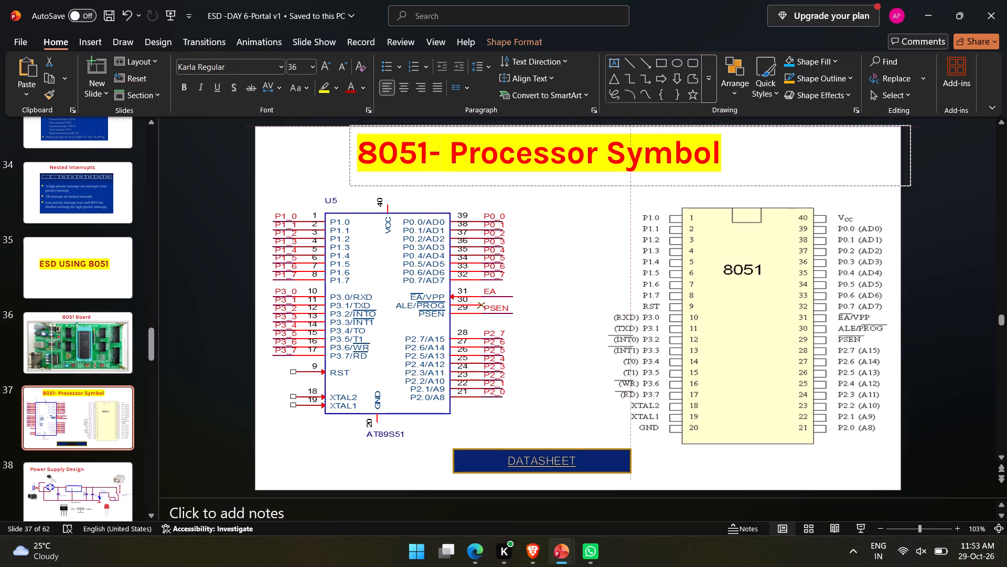
drag(776, 180, 796, 186)
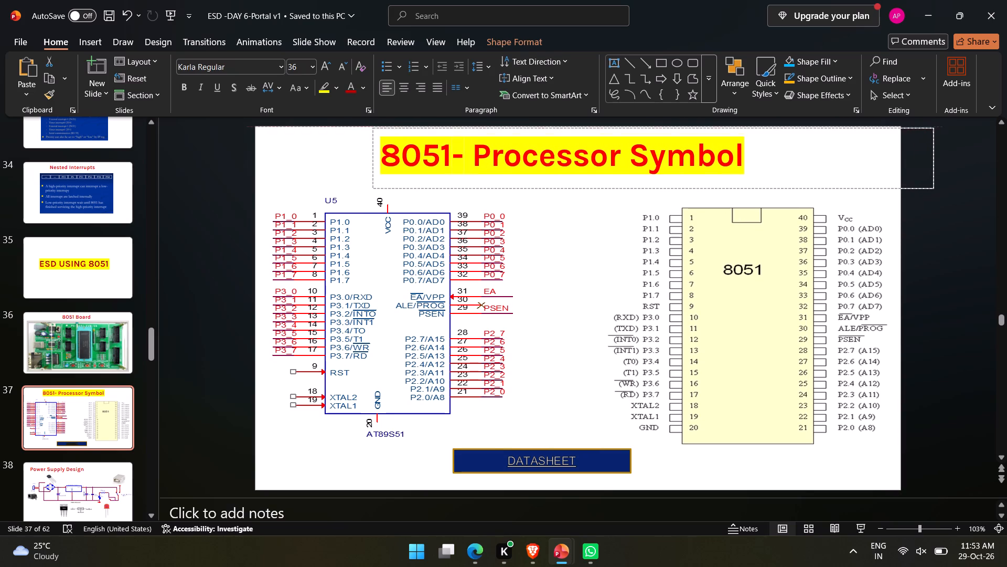
drag(796, 186, 796, 183)
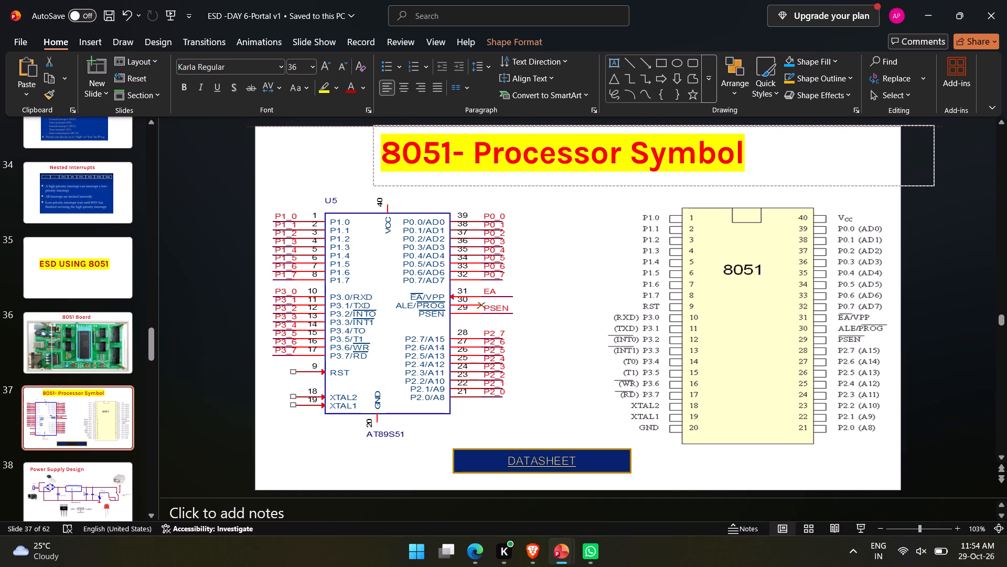
drag(796, 183, 796, 181)
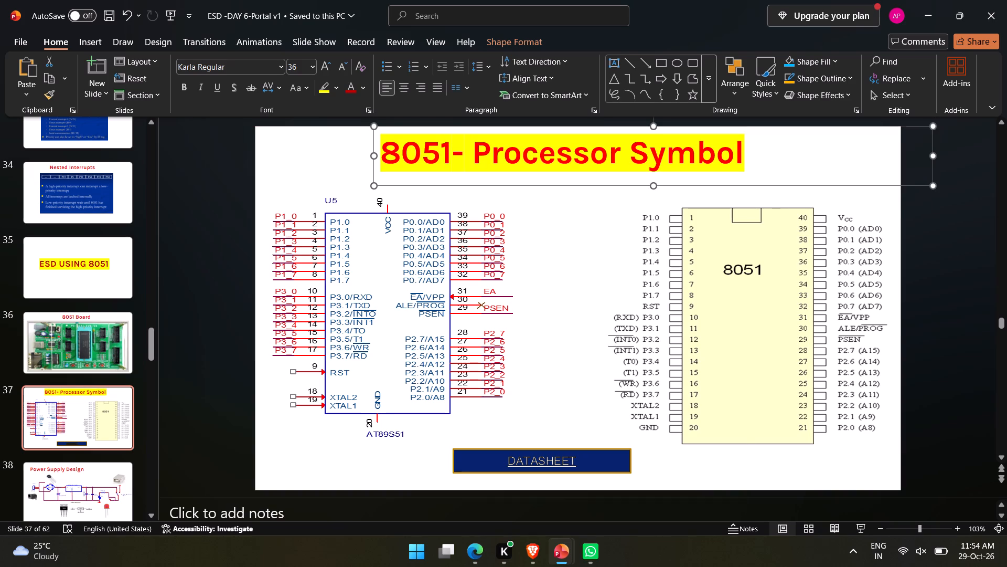
click(598, 292)
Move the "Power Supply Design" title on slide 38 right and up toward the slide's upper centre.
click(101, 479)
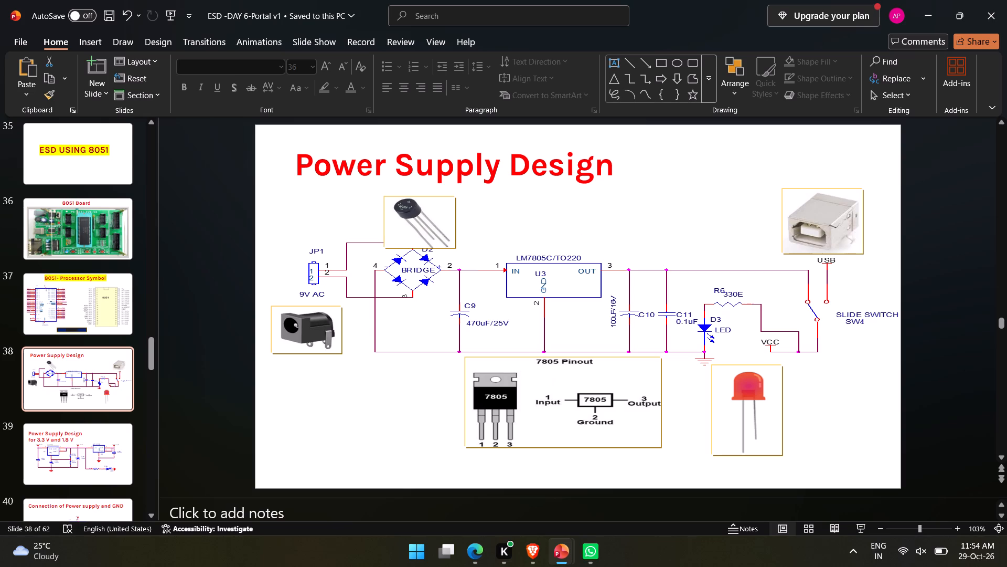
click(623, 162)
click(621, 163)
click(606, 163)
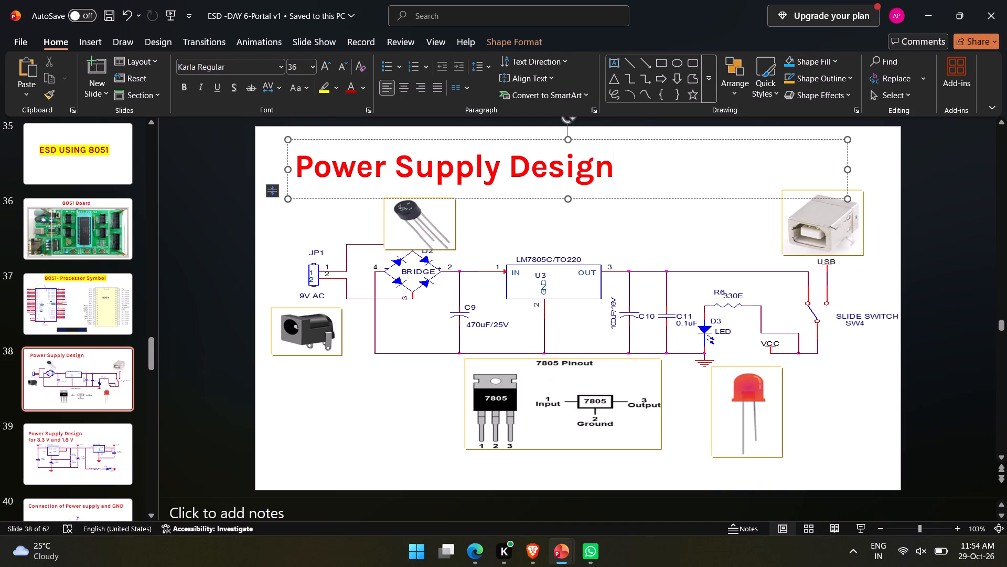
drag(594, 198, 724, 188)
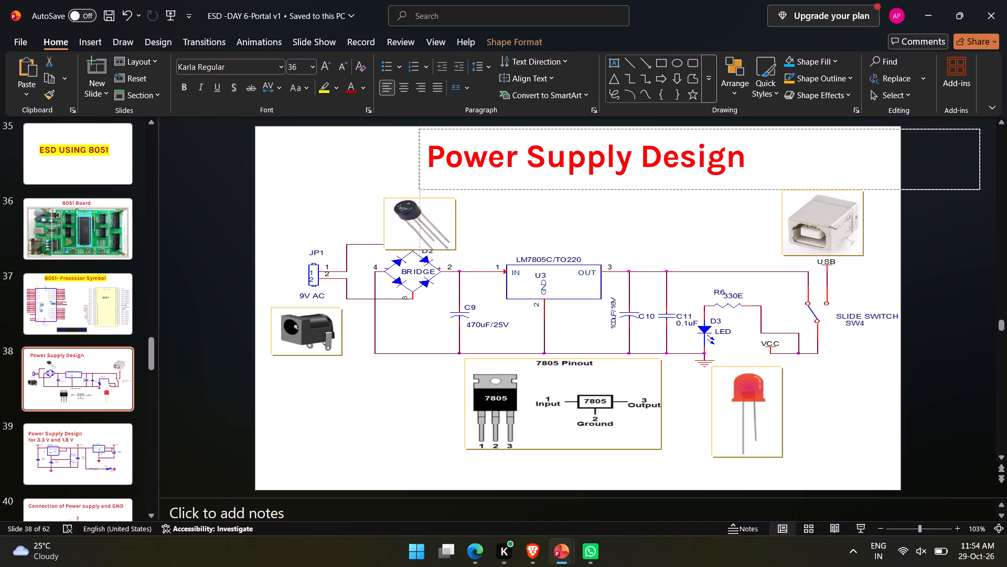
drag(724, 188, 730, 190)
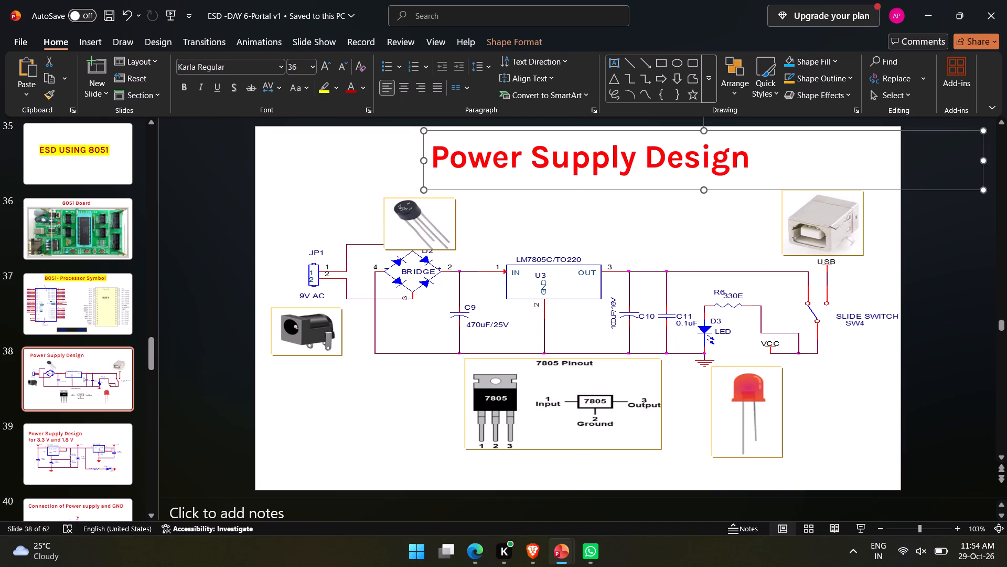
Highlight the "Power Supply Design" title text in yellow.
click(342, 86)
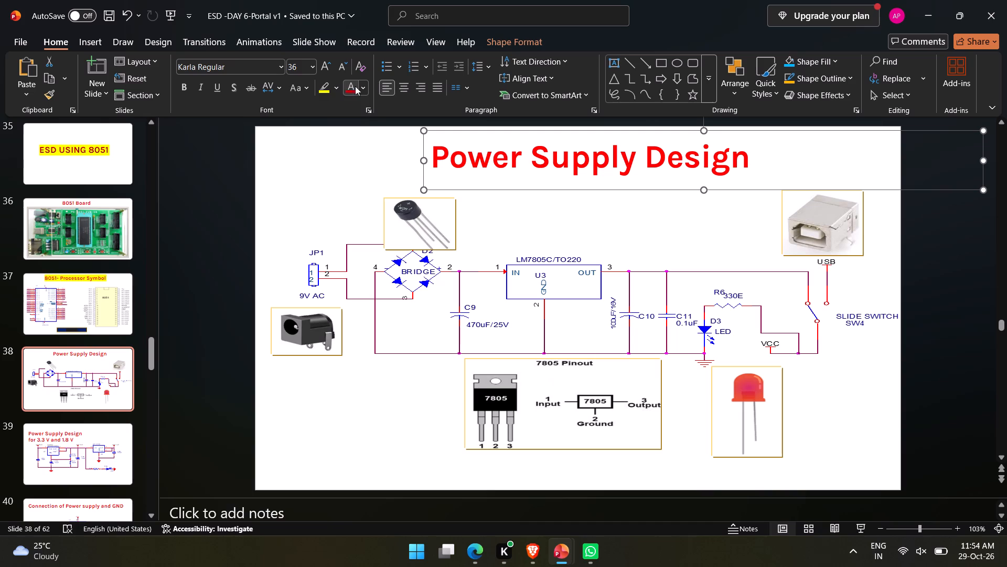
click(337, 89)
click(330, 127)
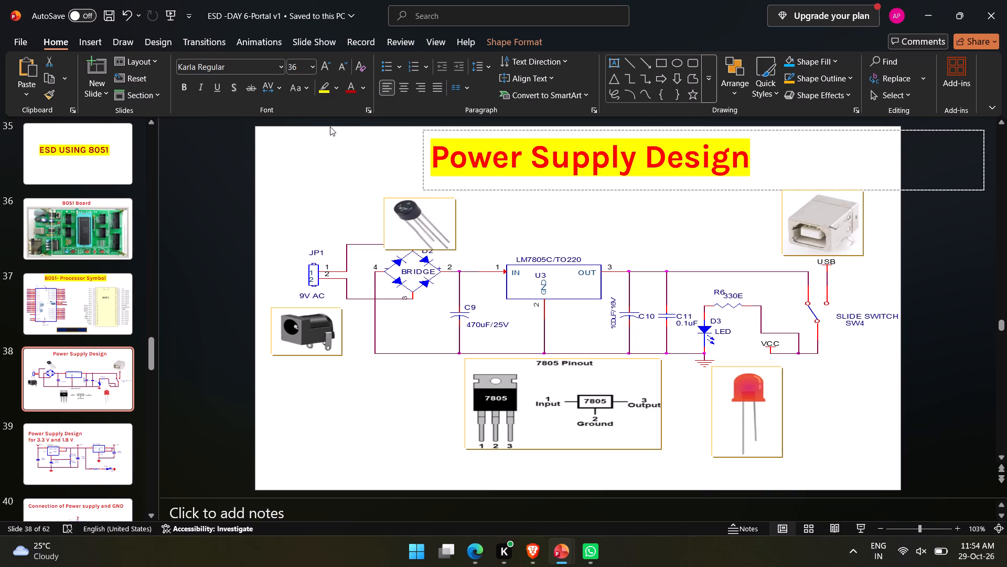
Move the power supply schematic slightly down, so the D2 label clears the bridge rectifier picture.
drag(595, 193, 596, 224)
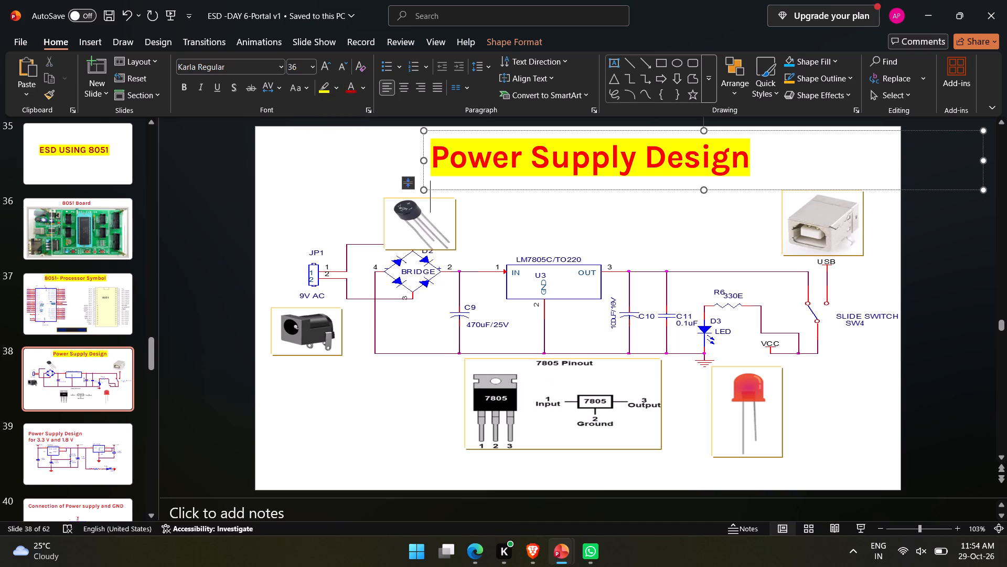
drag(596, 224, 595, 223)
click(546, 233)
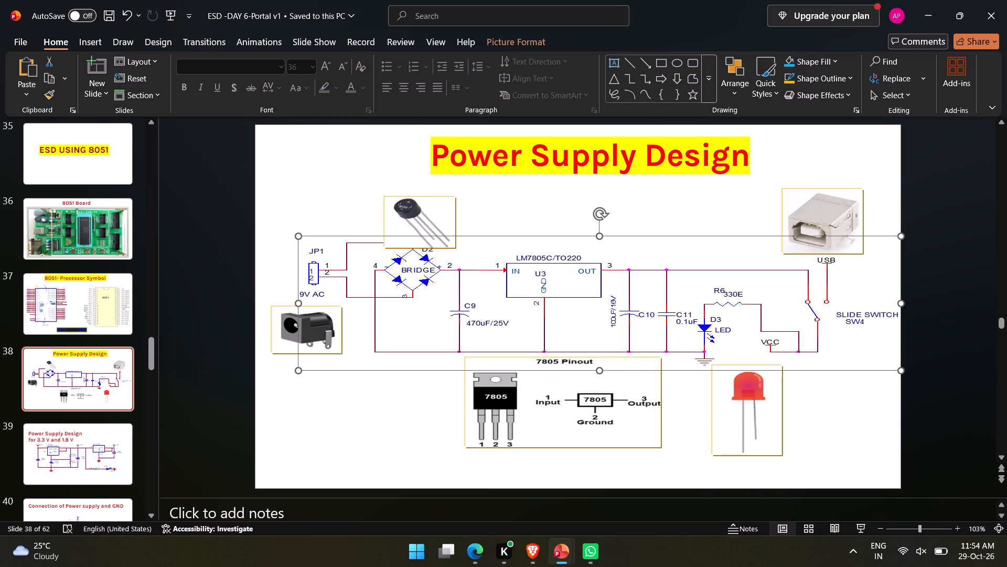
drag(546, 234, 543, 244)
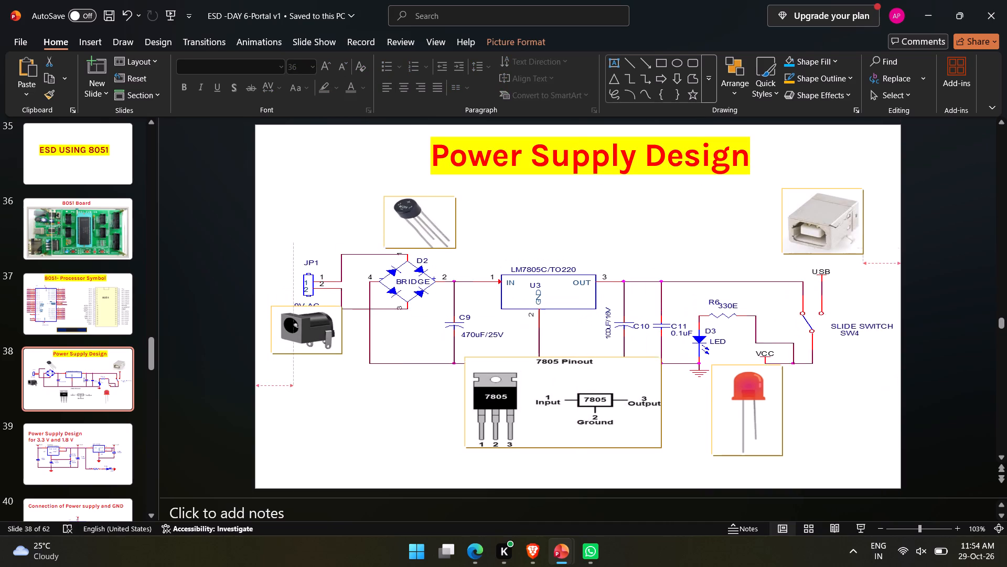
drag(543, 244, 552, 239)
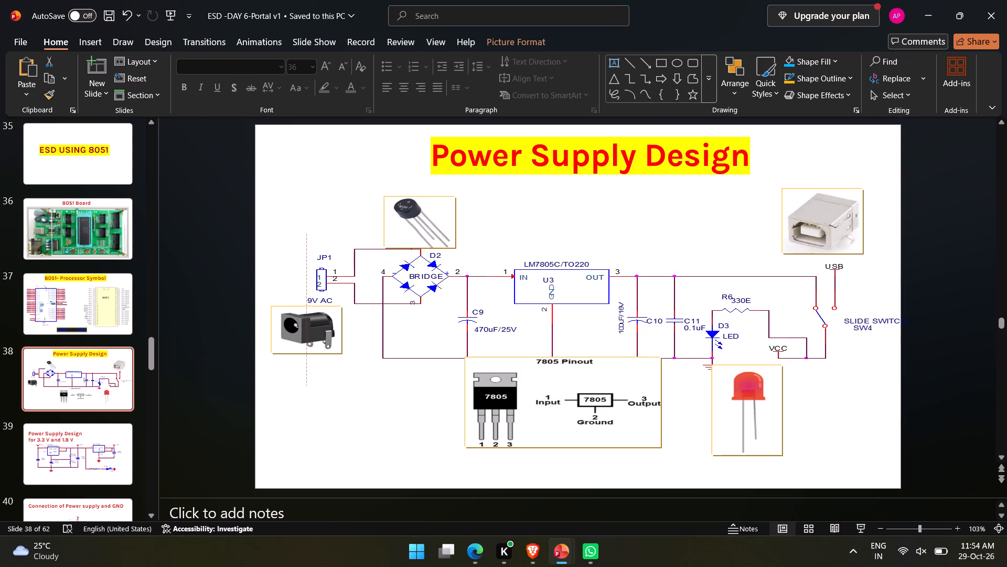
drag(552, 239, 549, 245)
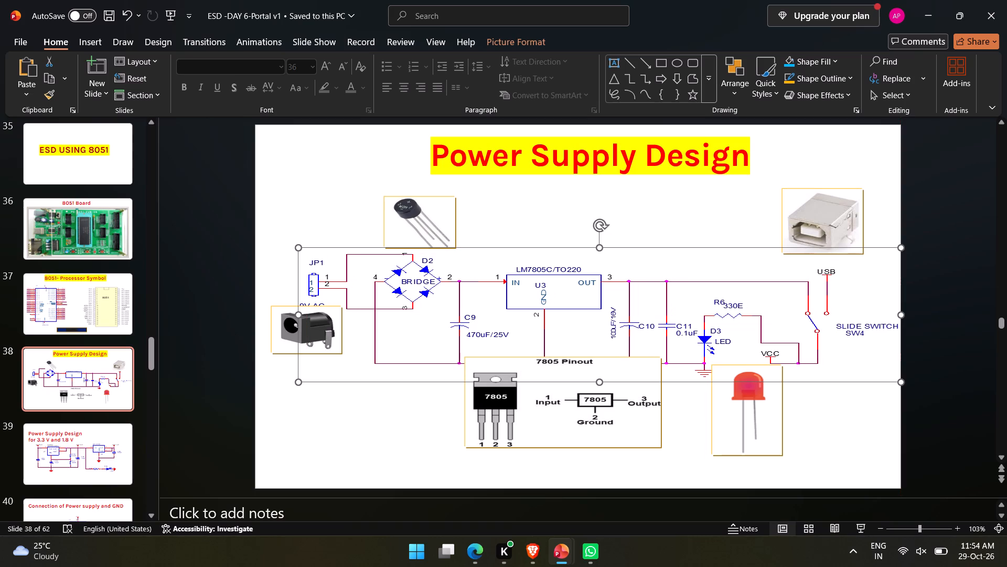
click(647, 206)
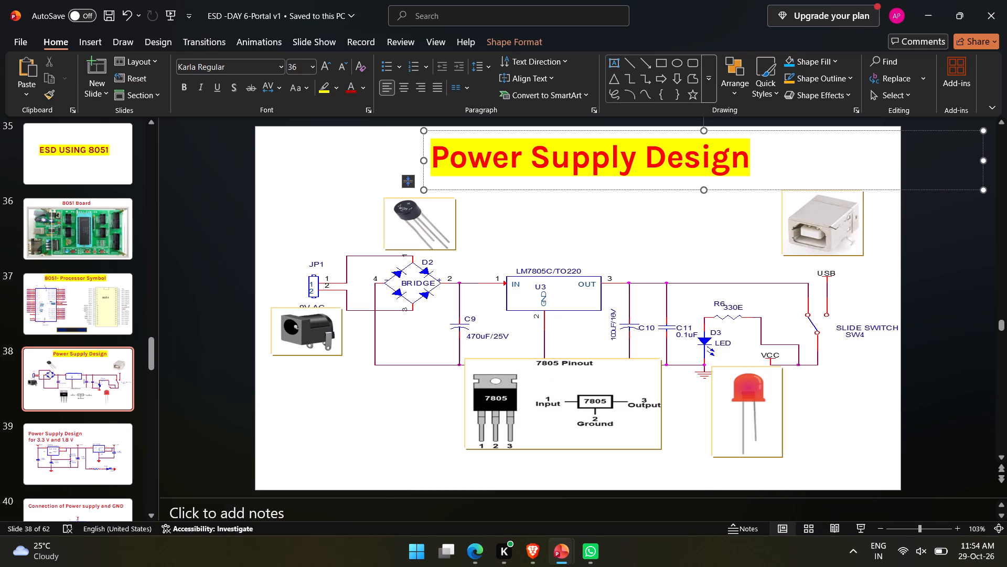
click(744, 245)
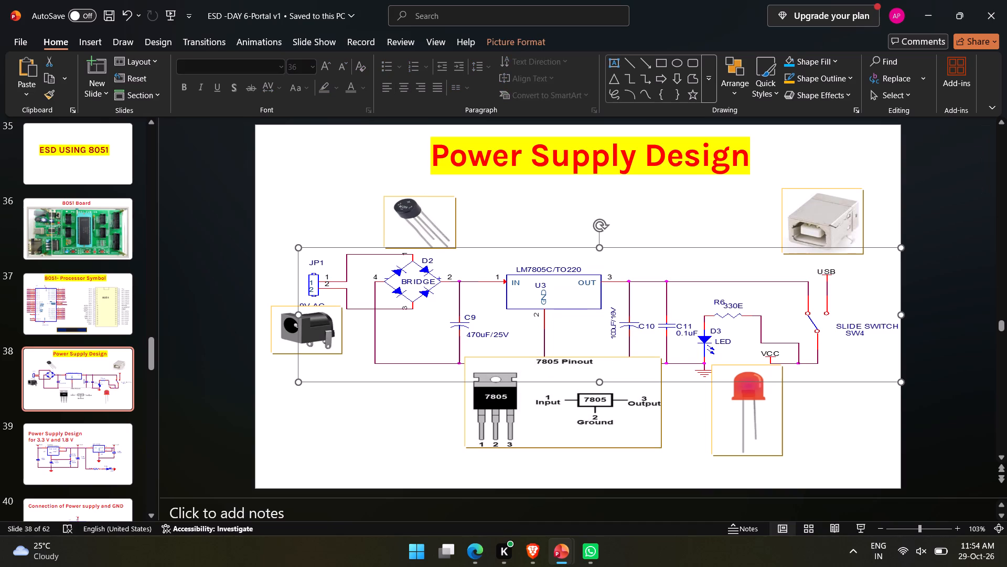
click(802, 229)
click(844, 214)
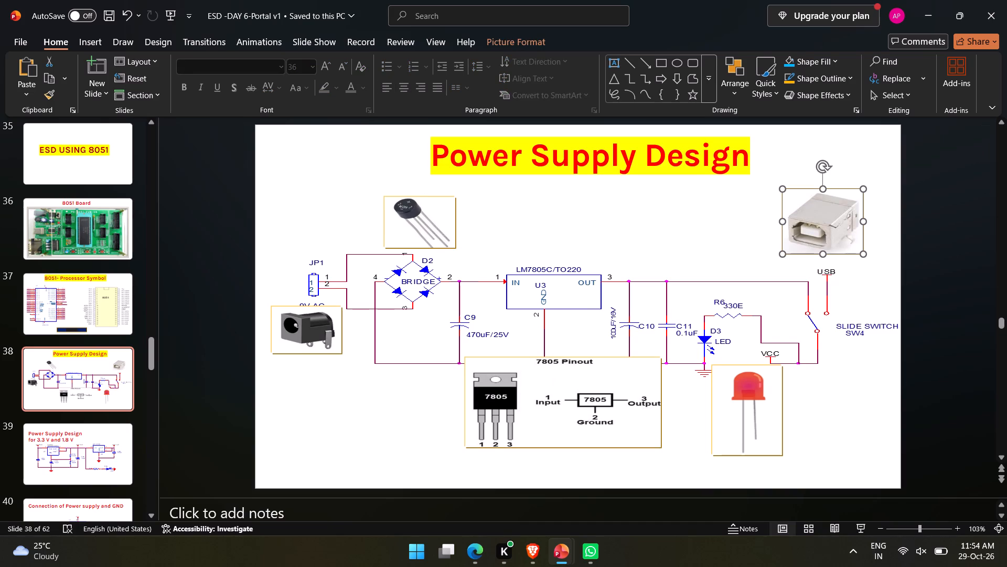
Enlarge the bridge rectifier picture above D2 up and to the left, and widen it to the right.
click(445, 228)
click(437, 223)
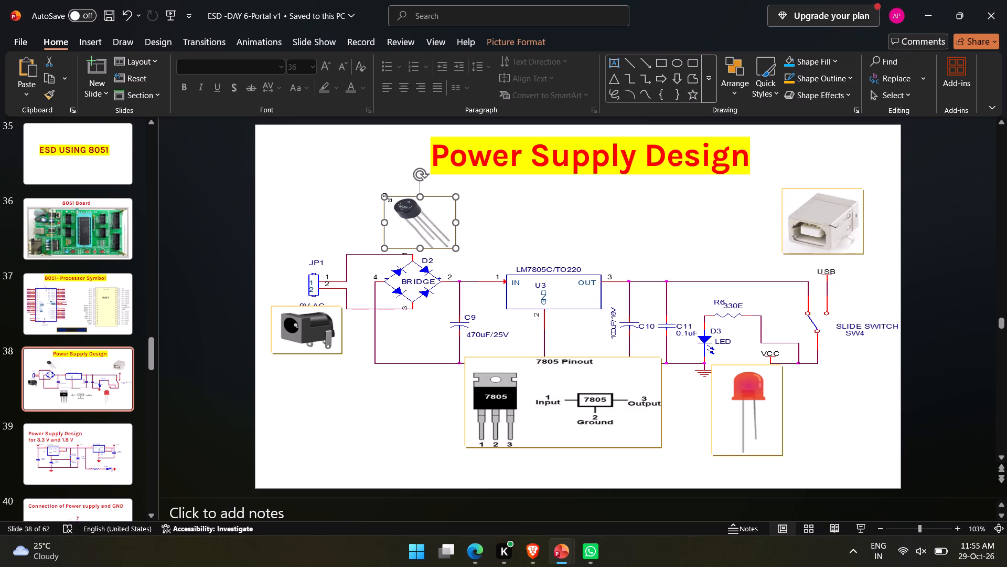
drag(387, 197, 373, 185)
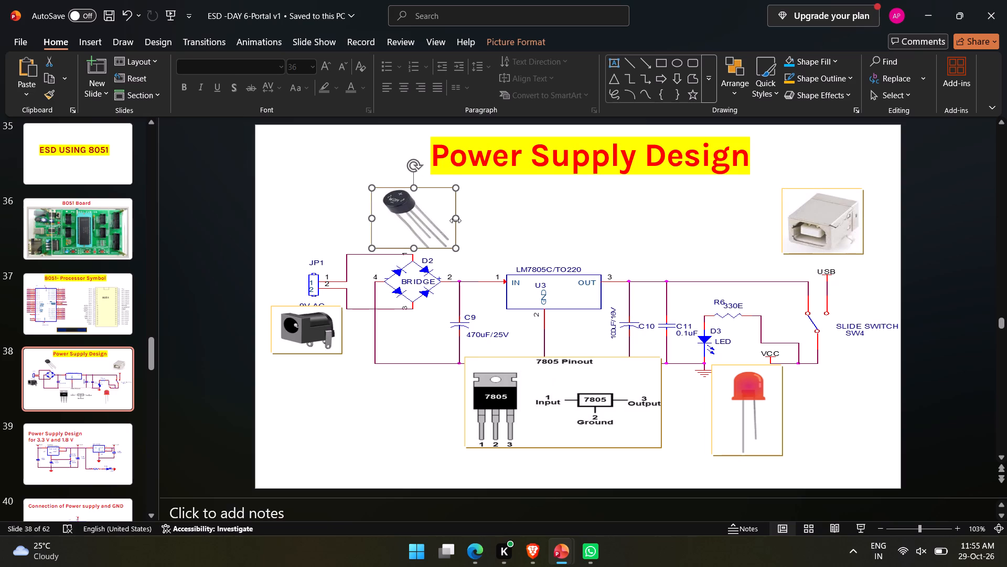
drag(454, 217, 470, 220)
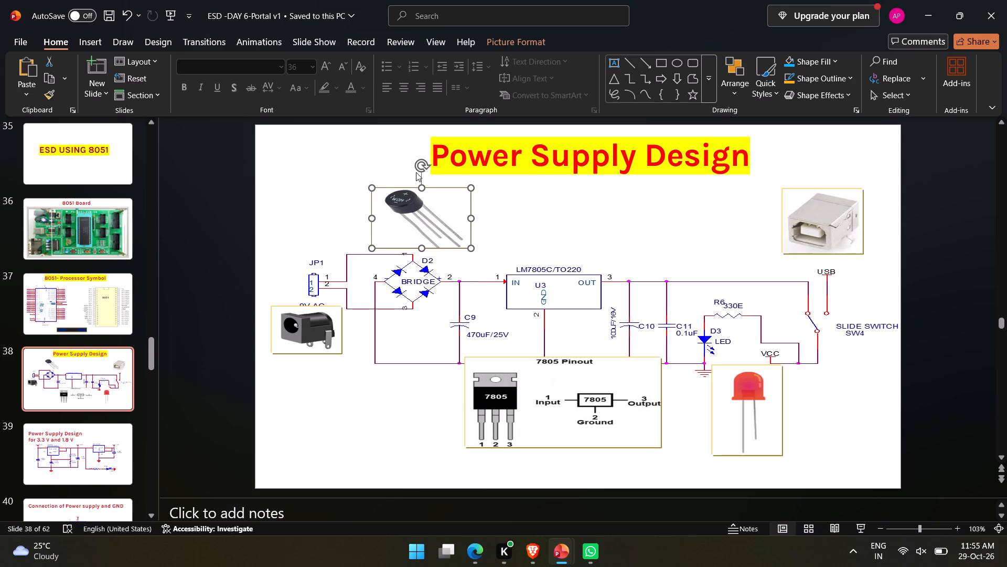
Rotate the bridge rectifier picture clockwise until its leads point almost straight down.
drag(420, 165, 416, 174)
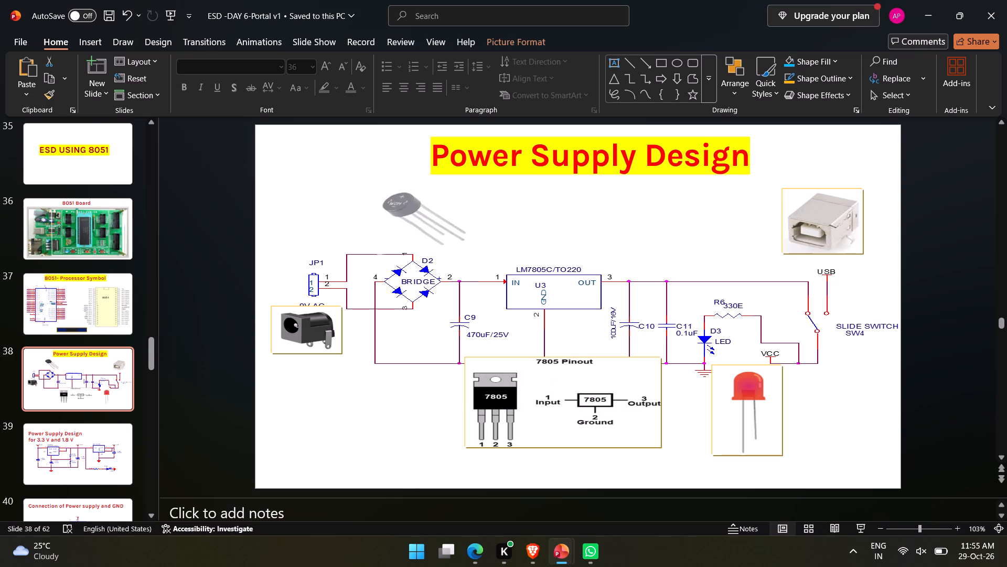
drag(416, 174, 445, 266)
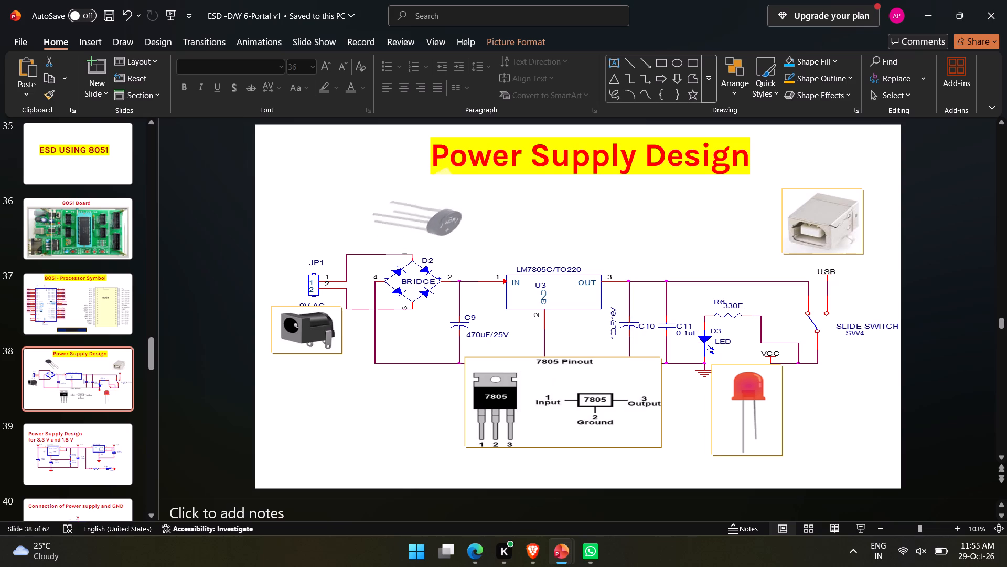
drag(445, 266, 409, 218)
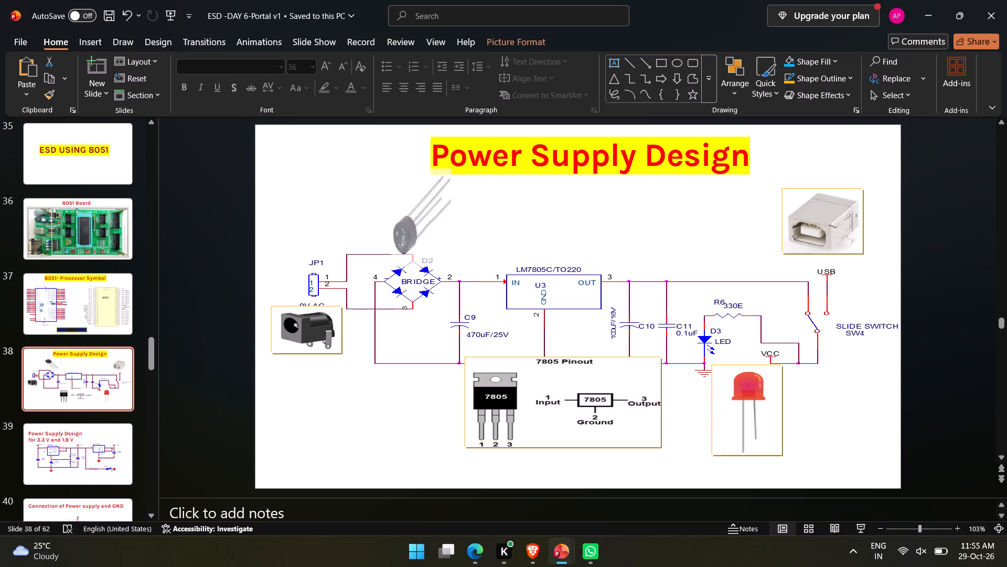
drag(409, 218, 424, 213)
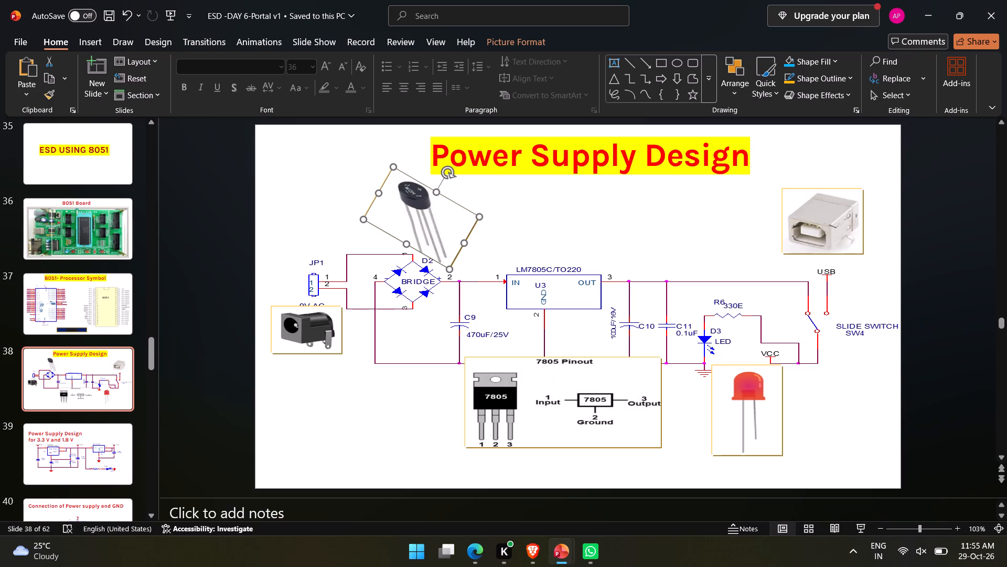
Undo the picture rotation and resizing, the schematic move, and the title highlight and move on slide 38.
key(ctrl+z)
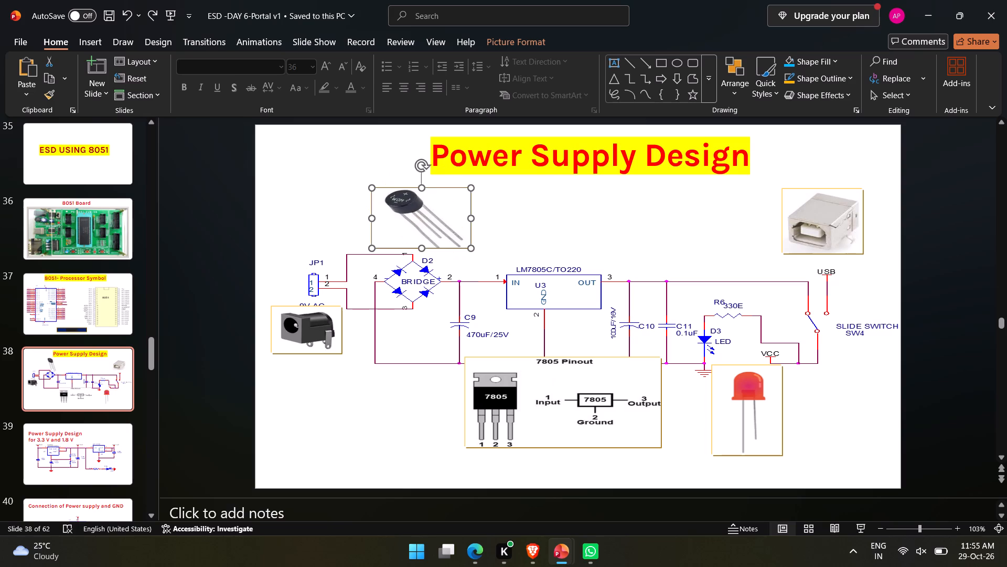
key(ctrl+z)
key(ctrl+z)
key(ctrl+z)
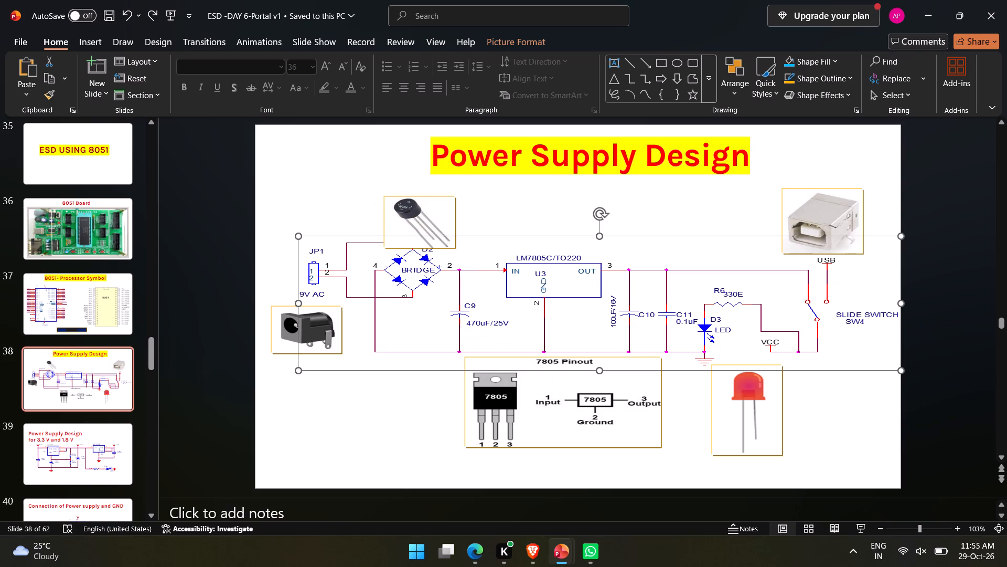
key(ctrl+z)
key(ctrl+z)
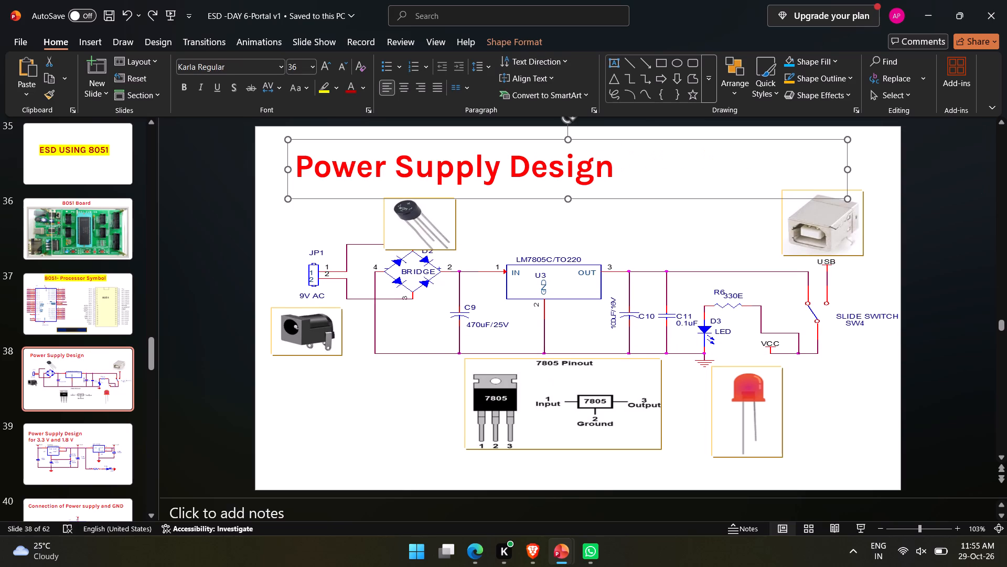
Undo the last move of the "8051- Processor Symbol" title on slide 37.
key(ctrl+z)
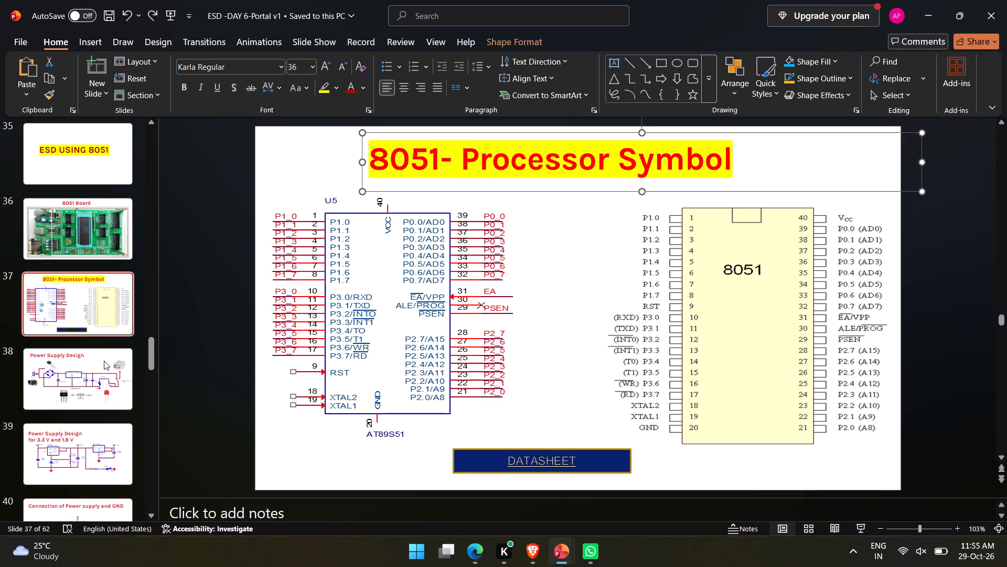
Move the bridge rectifier picture on slide 38 slightly up and right, clear of the D2 label.
click(102, 358)
drag(434, 228, 431, 227)
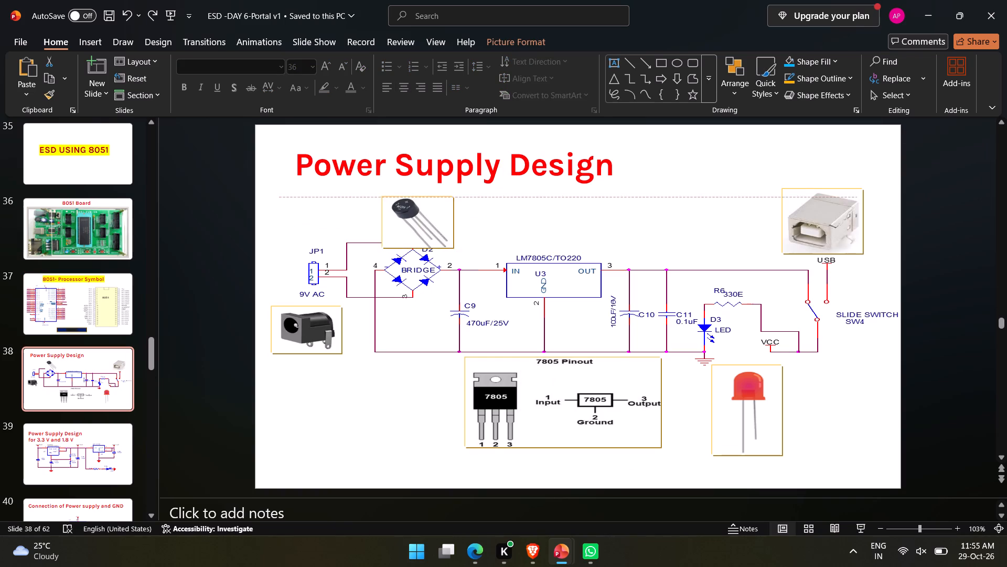
drag(431, 227, 445, 220)
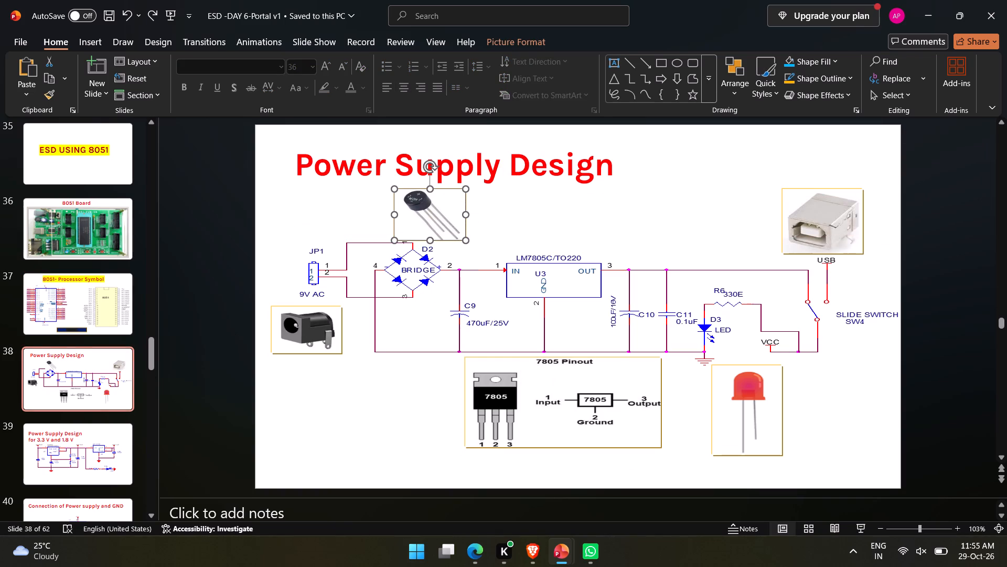
Highlight the whole "Power Supply Design" title text on slide 38 in yellow.
click(623, 171)
drag(611, 165, 524, 157)
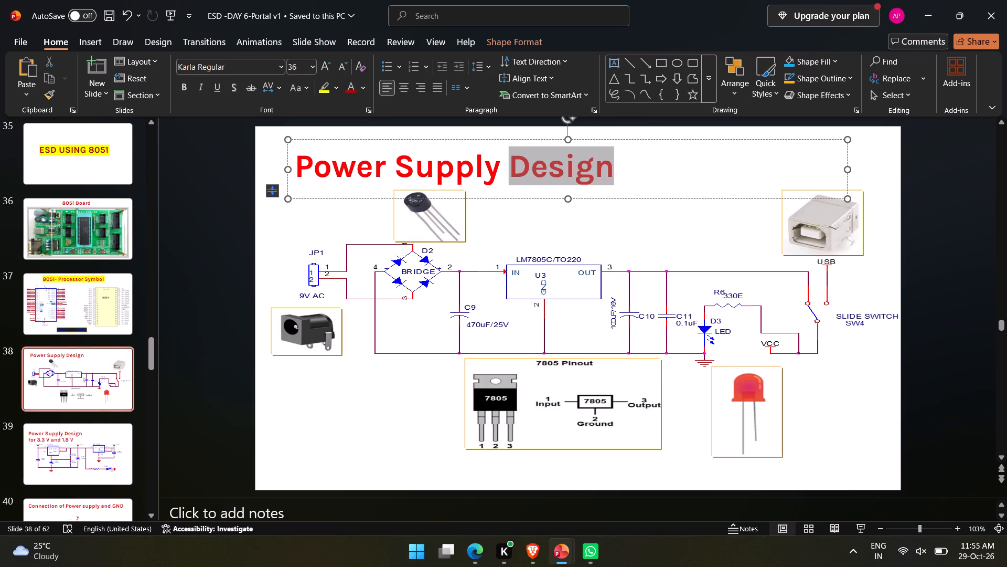
drag(524, 157, 333, 167)
click(335, 90)
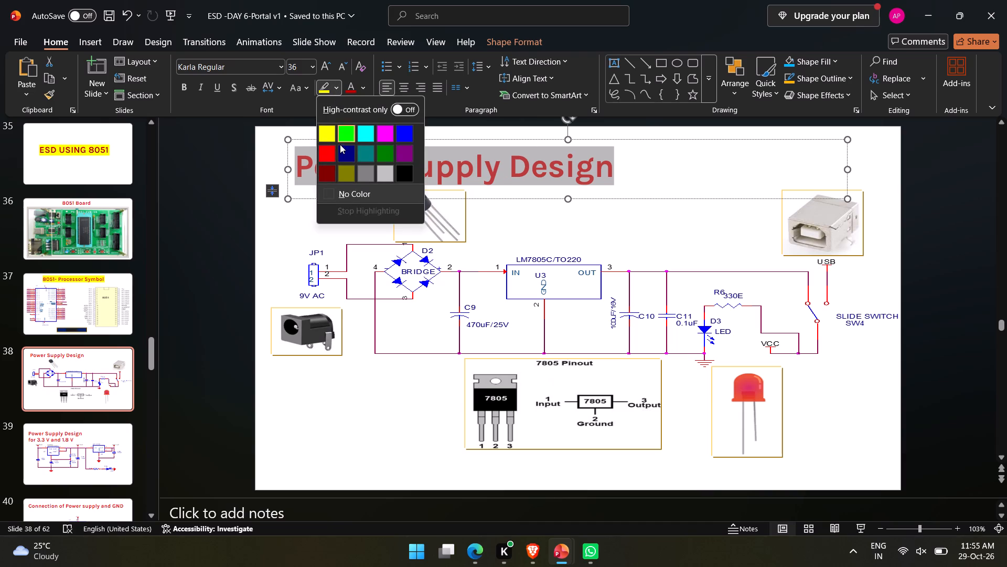
click(326, 134)
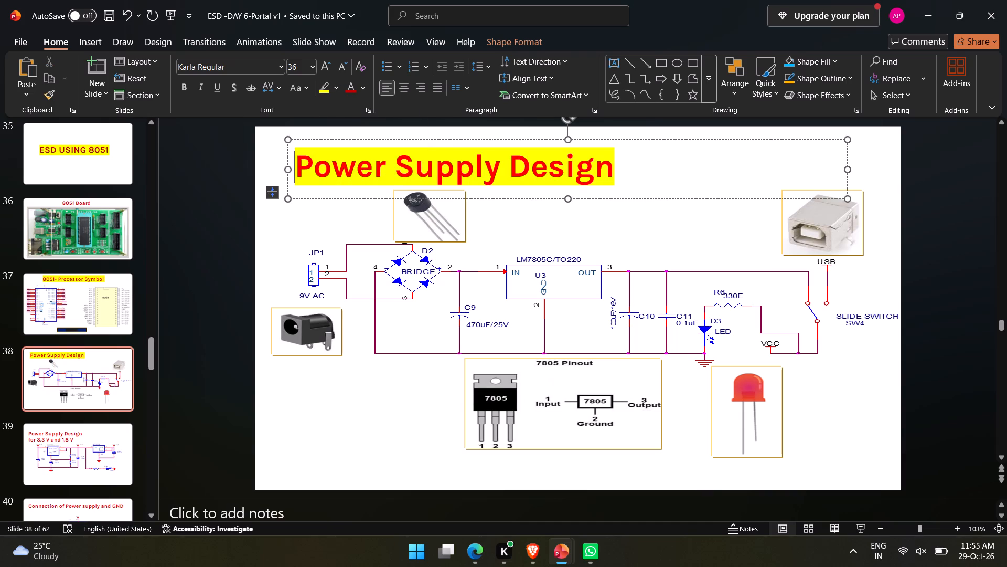
Move the highlighted "Power Supply Design" title right and up, with its frame against the slide's upper edge.
drag(543, 197, 667, 188)
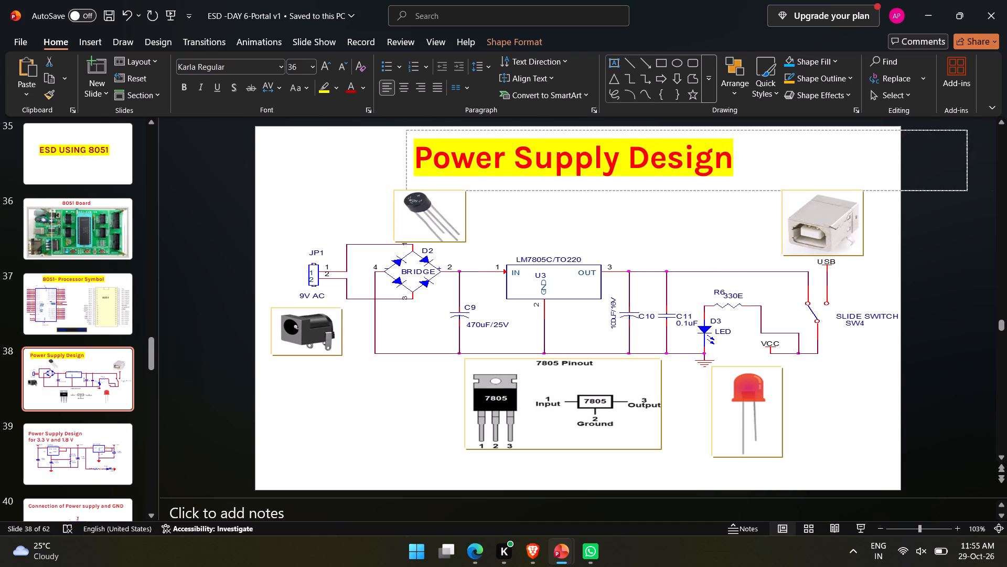
drag(667, 188, 704, 185)
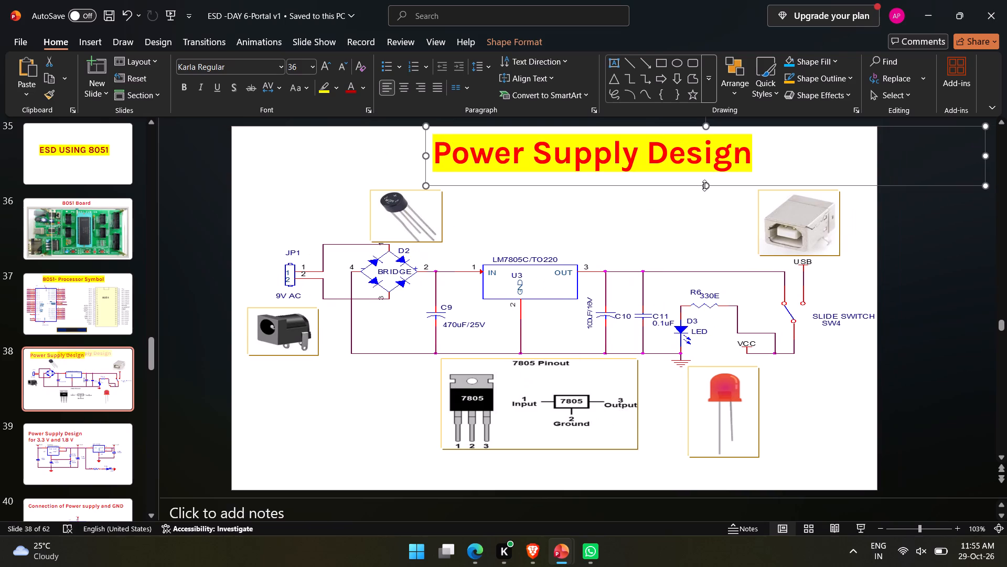
click(370, 416)
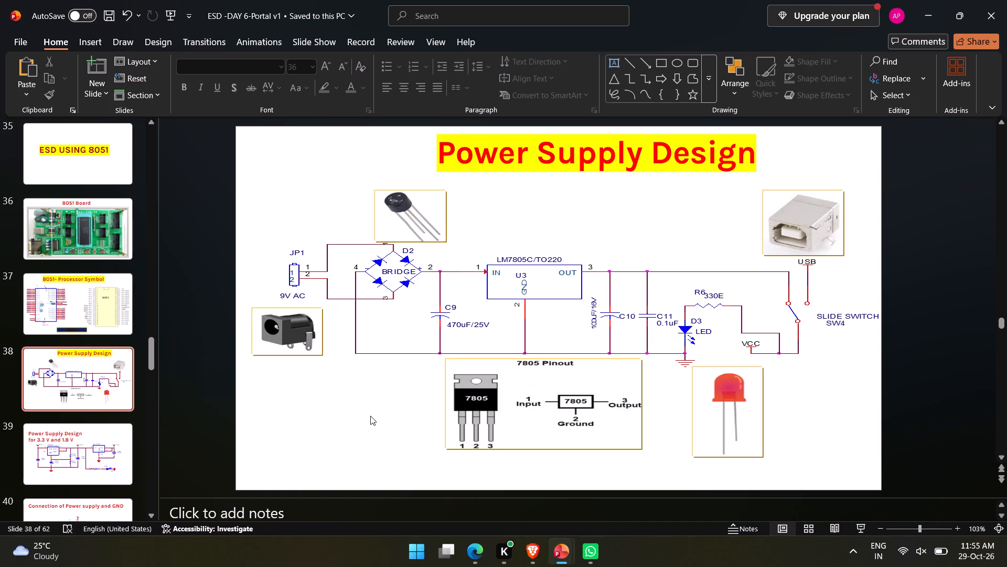
click(556, 193)
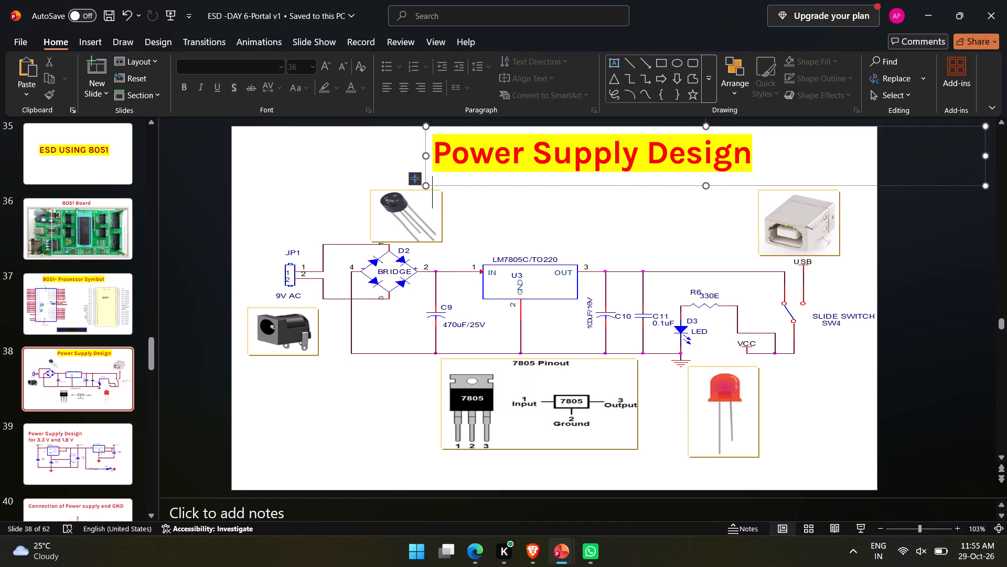
click(660, 226)
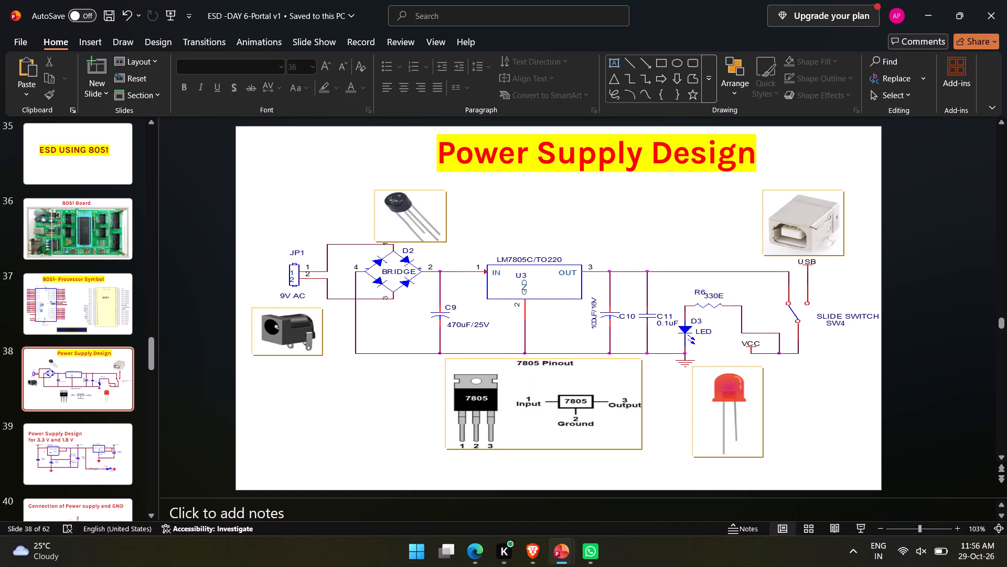
On slide 39, reduce the font size of the whole "Power Supply Design for 3.3 V and 1.8 V" title to 20.
click(100, 436)
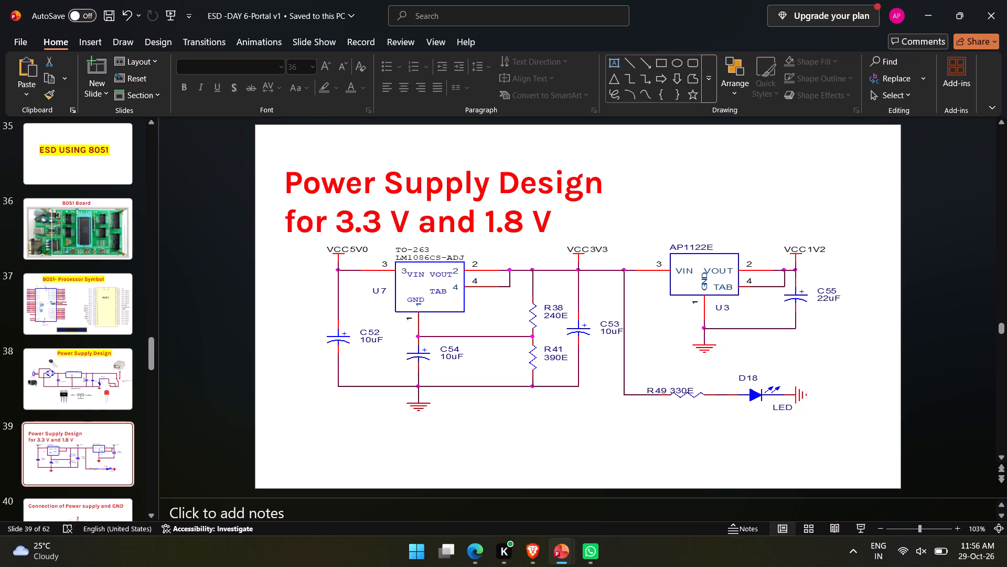
drag(551, 216, 298, 186)
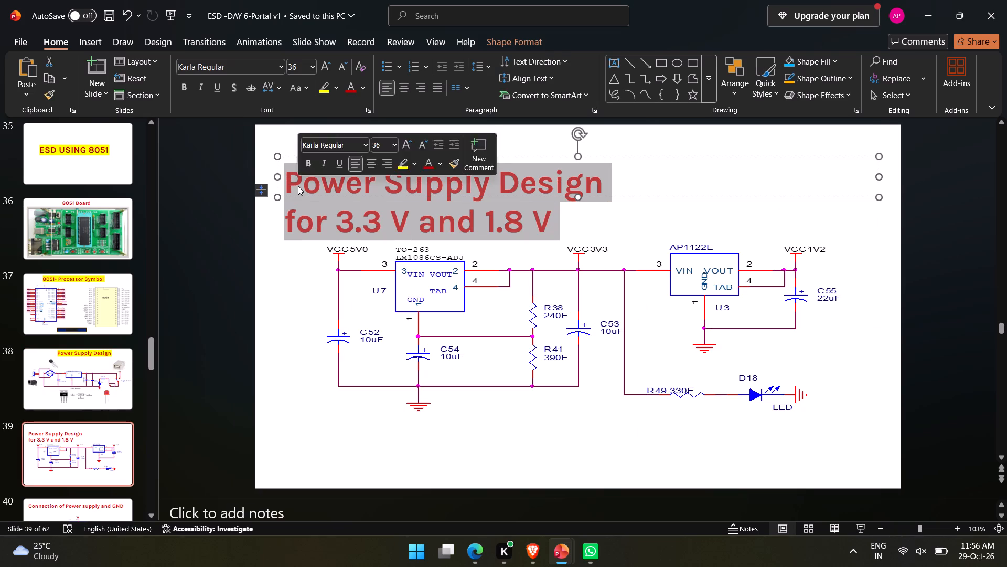
click(345, 62)
double_click(345, 62)
click(345, 62)
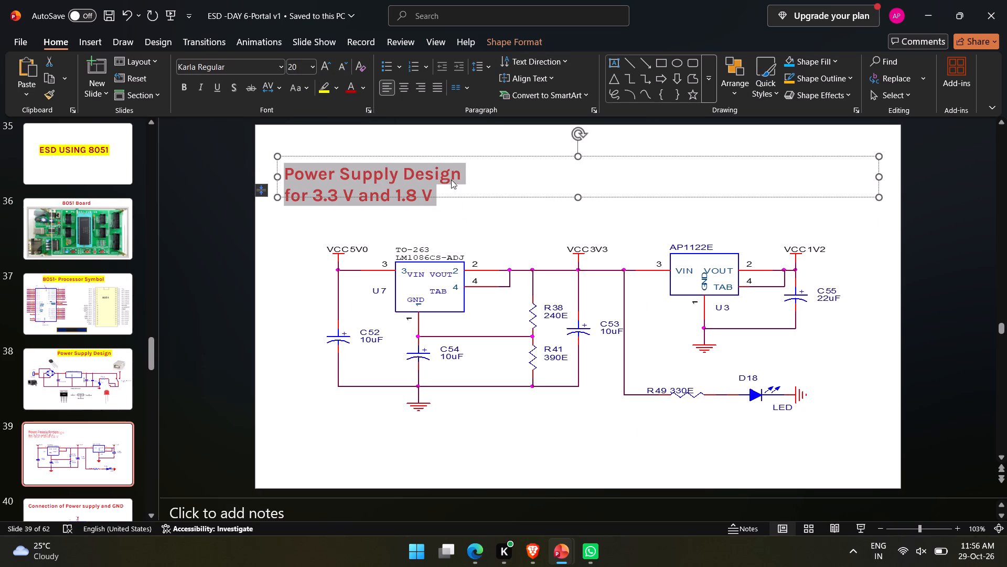
click(436, 192)
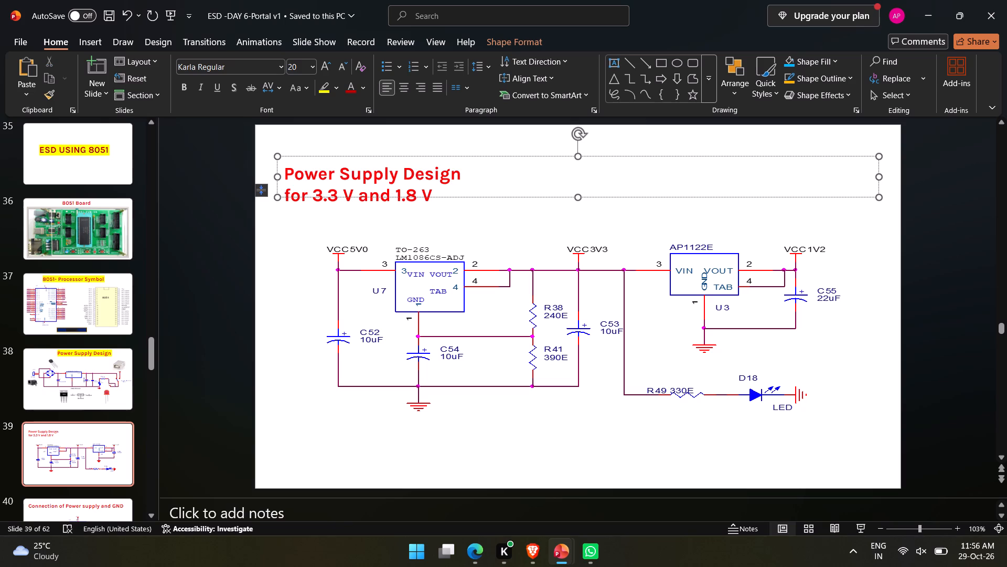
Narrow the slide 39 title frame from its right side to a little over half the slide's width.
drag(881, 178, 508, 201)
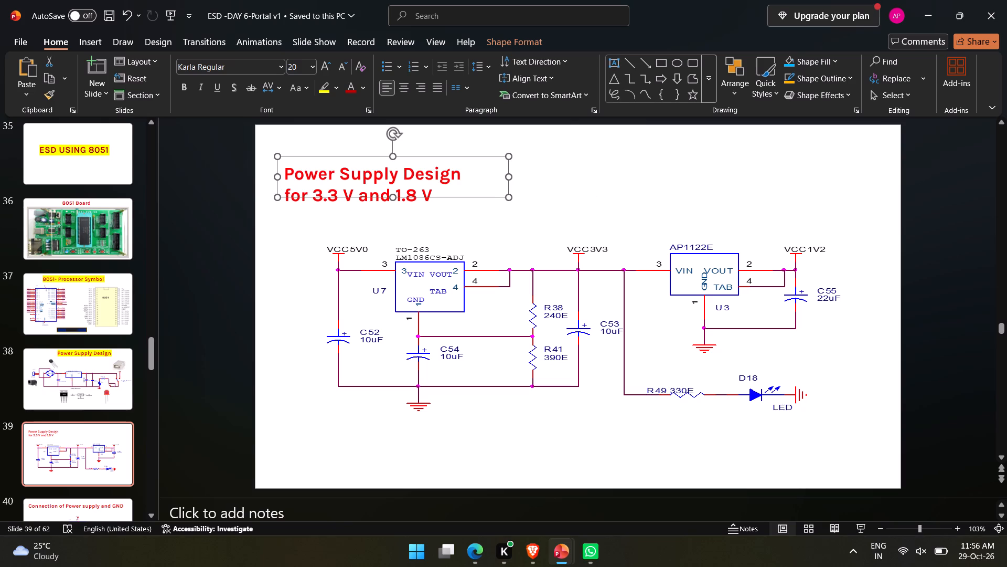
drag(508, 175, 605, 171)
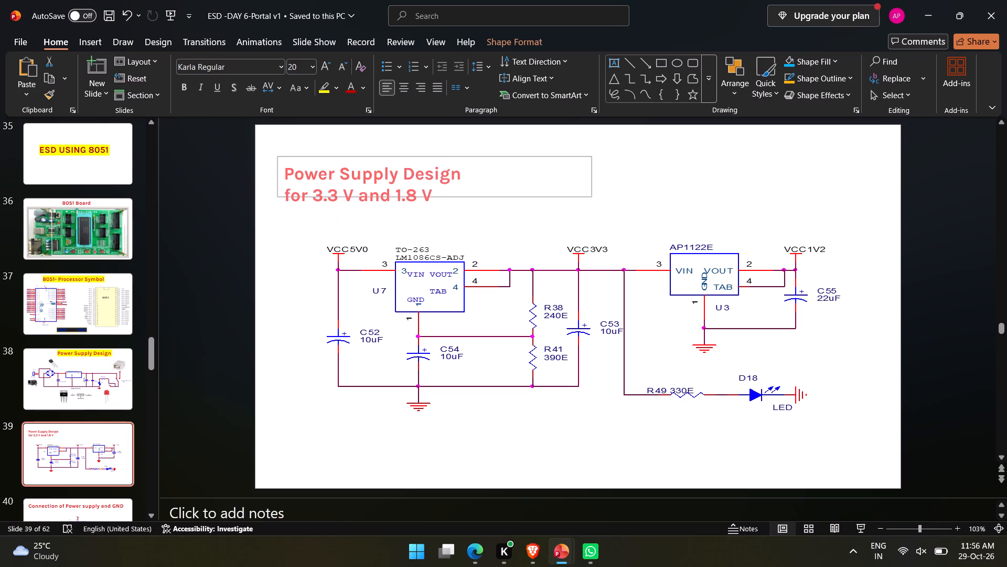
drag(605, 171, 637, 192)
Move the title's second line "for 3.3 V and 1.8 V" up behind "Power Supply Design", separated by a space.
click(429, 192)
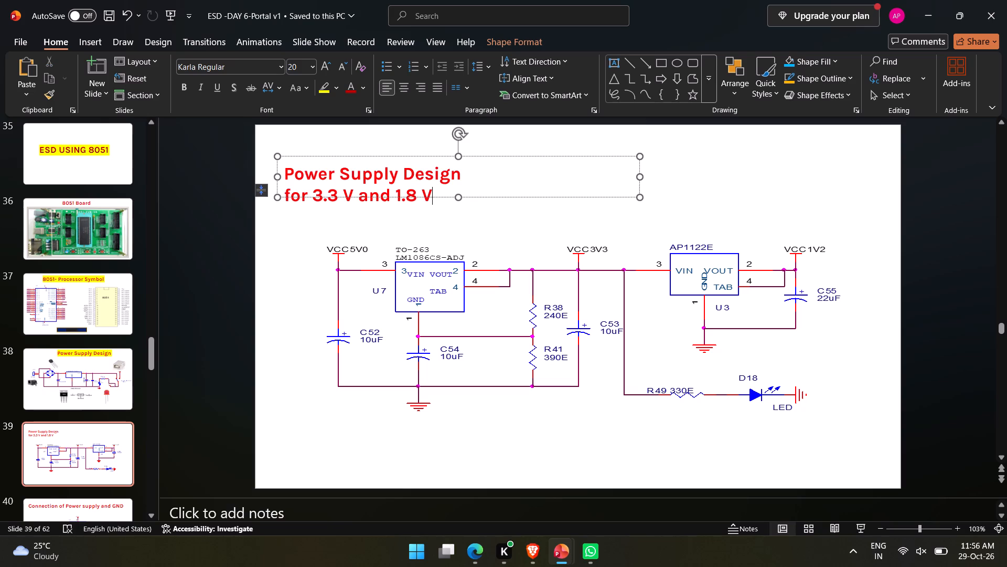
drag(430, 194, 296, 203)
key(ctrl+x)
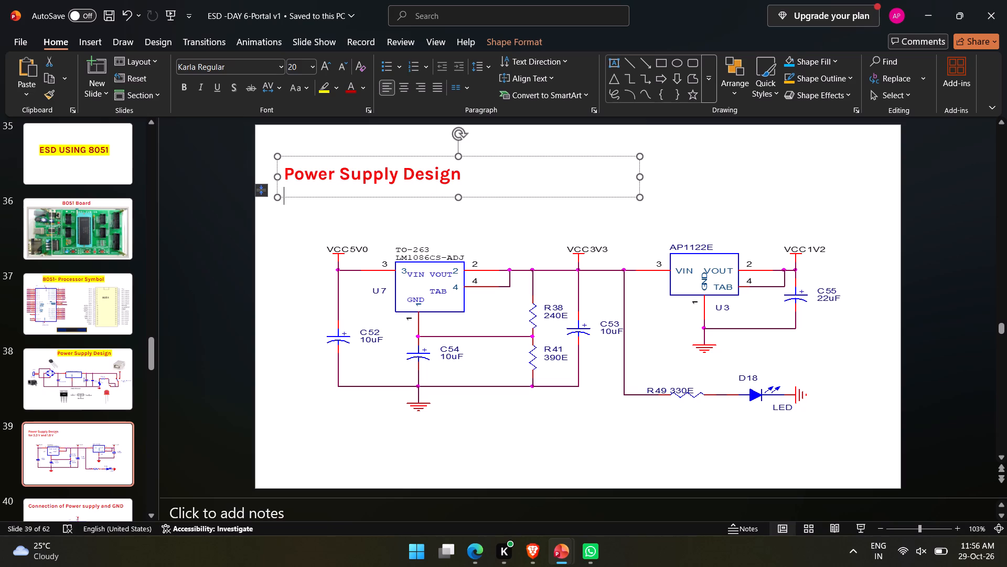
click(492, 174)
key(space)
key(ctrl+v)
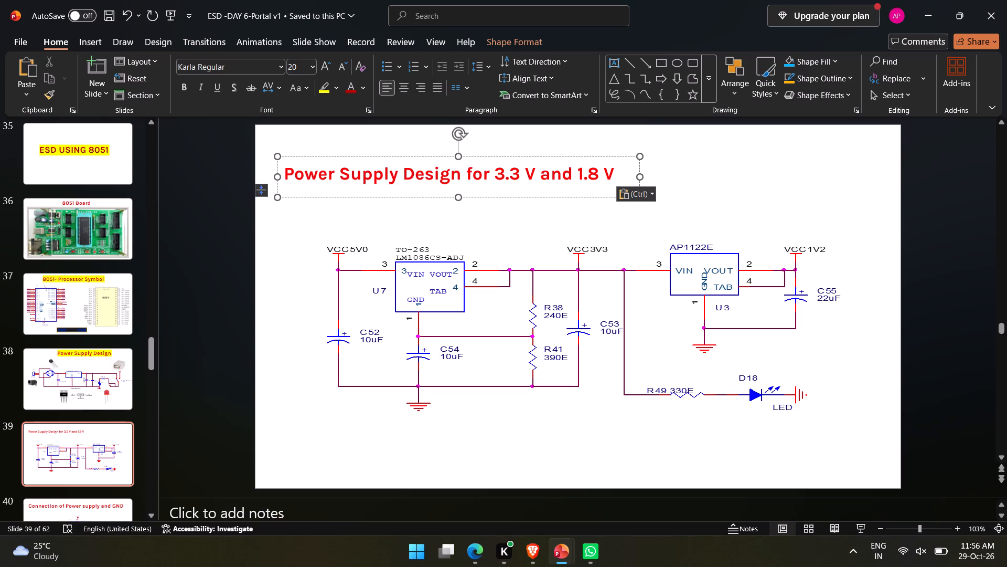
Increase the font size of the whole slide 39 title to 32.
drag(613, 171, 297, 176)
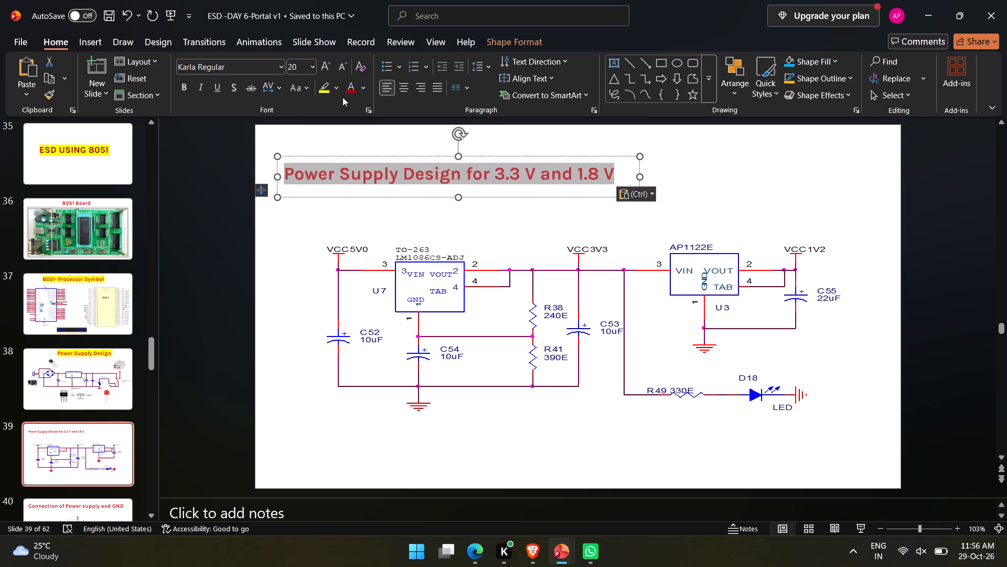
double_click(330, 65)
click(330, 65)
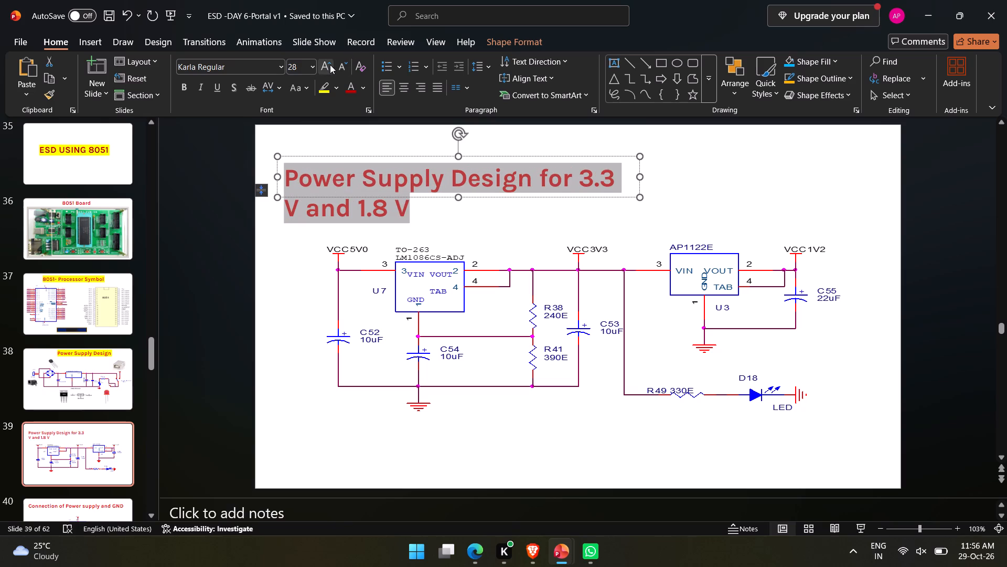
Widen the title frame toward the slide's right edge so the whole title fits on one line.
drag(641, 175, 807, 170)
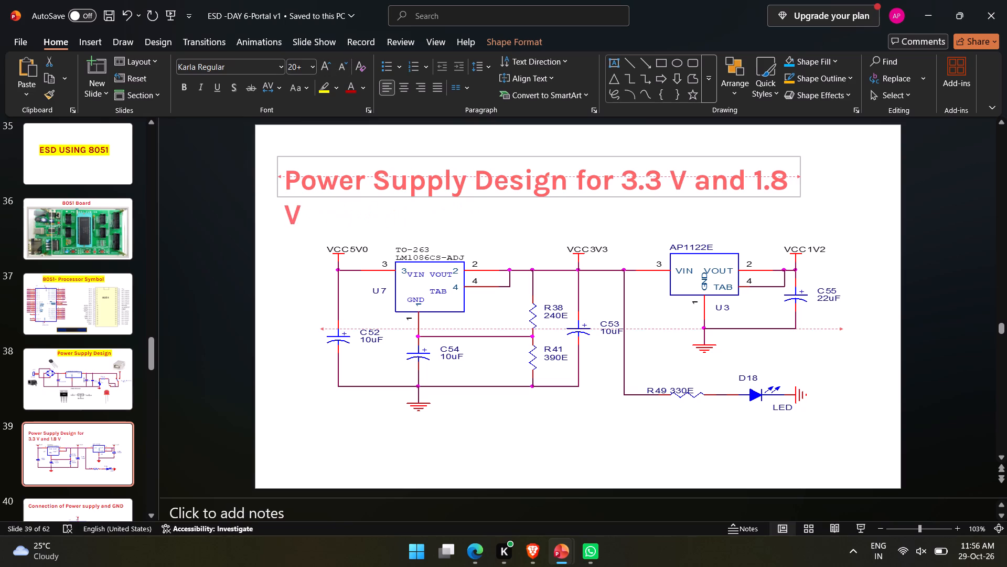
drag(807, 170, 876, 170)
click(821, 179)
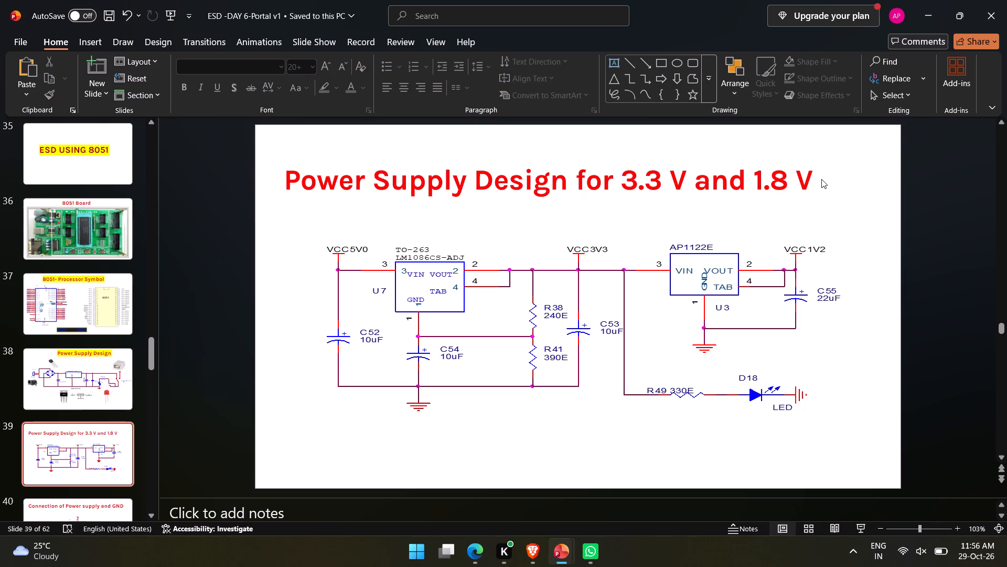
Highlight the whole "Power Supply Design for 3.3 V and 1.8 V" title text in yellow.
click(822, 175)
click(811, 175)
drag(811, 175, 338, 176)
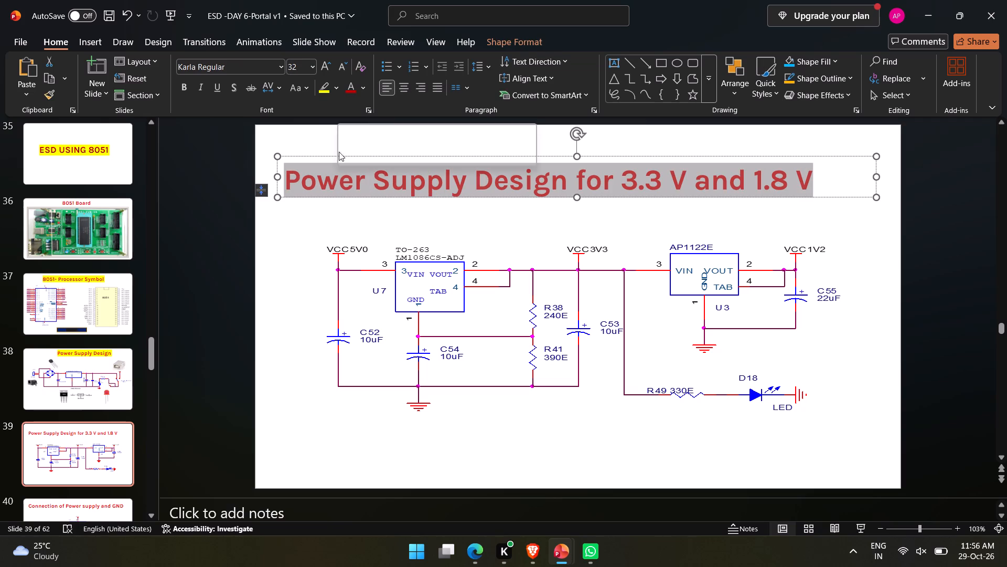
click(327, 90)
click(289, 299)
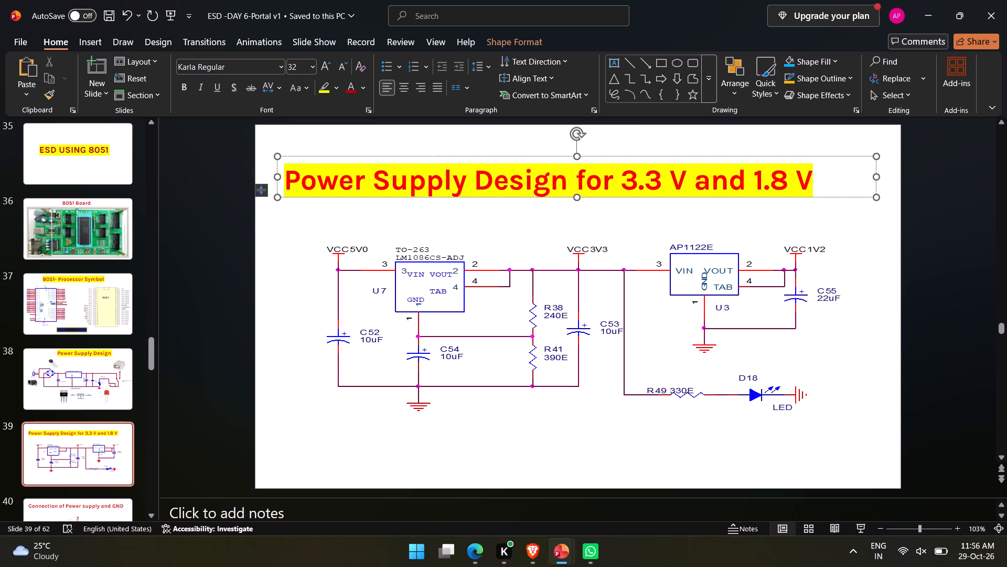
Reposition the circuit diagram on slide 39 slightly up and left, roughly centred beneath the title.
drag(636, 427, 610, 434)
click(601, 381)
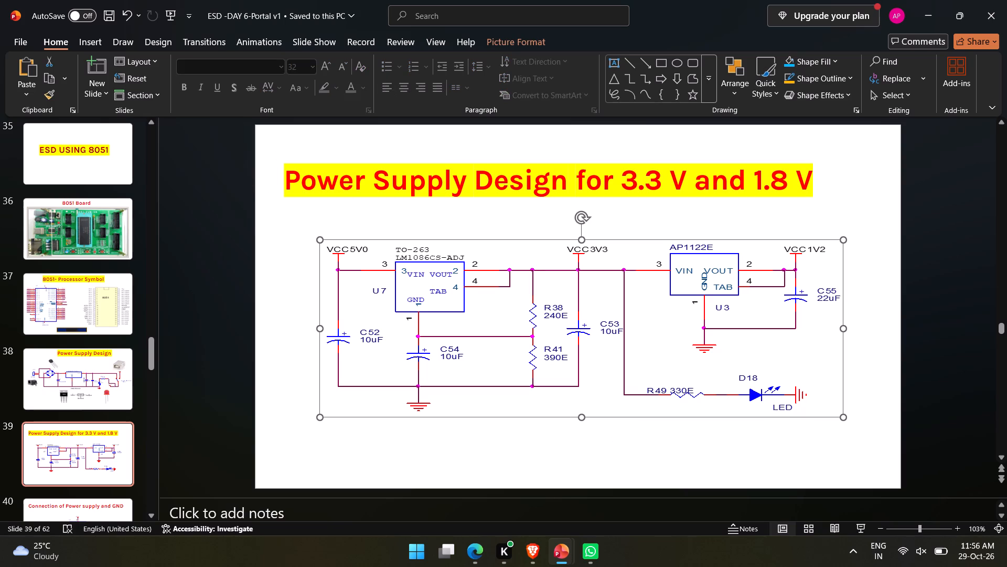
drag(601, 381, 579, 370)
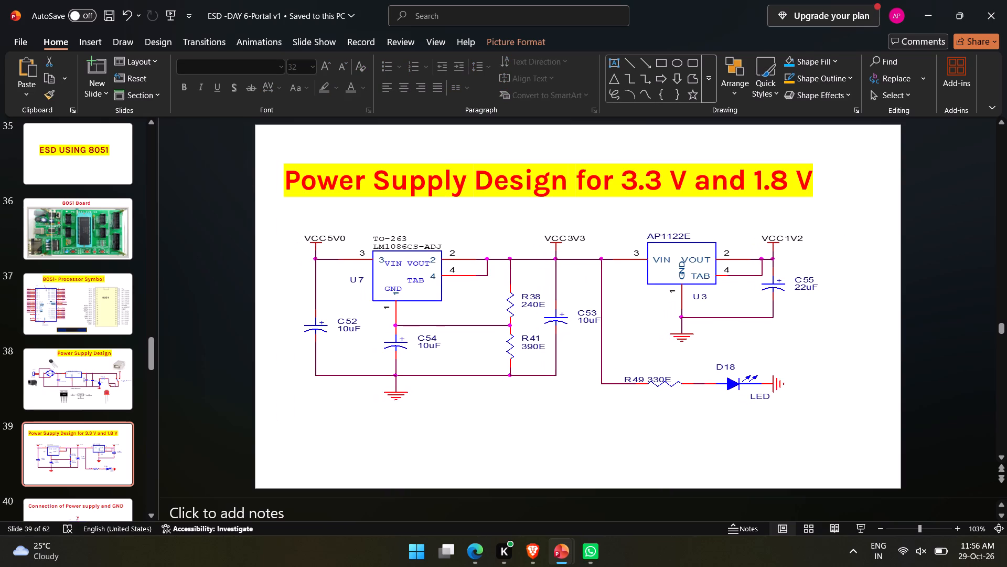
drag(579, 370, 575, 366)
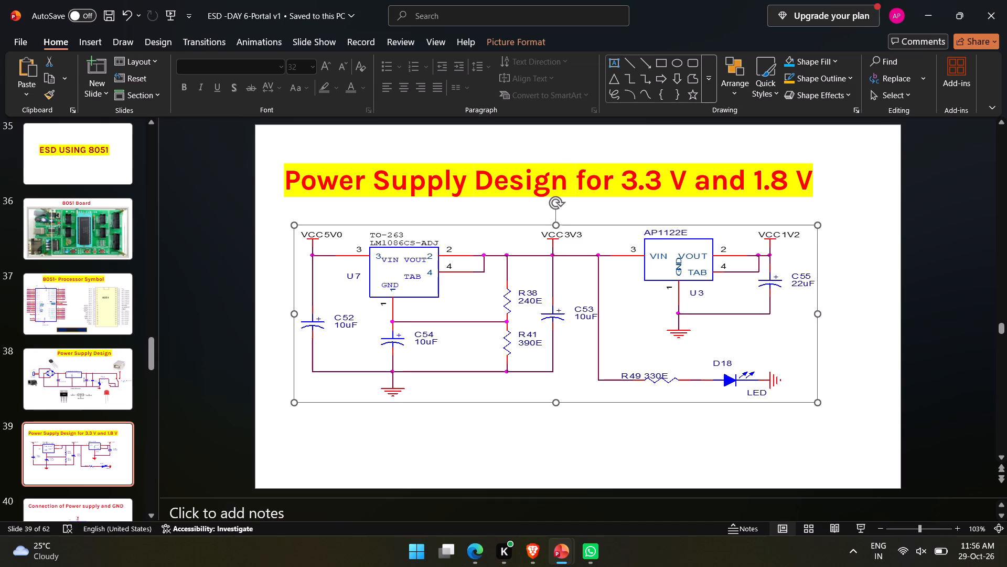
drag(573, 381, 571, 393)
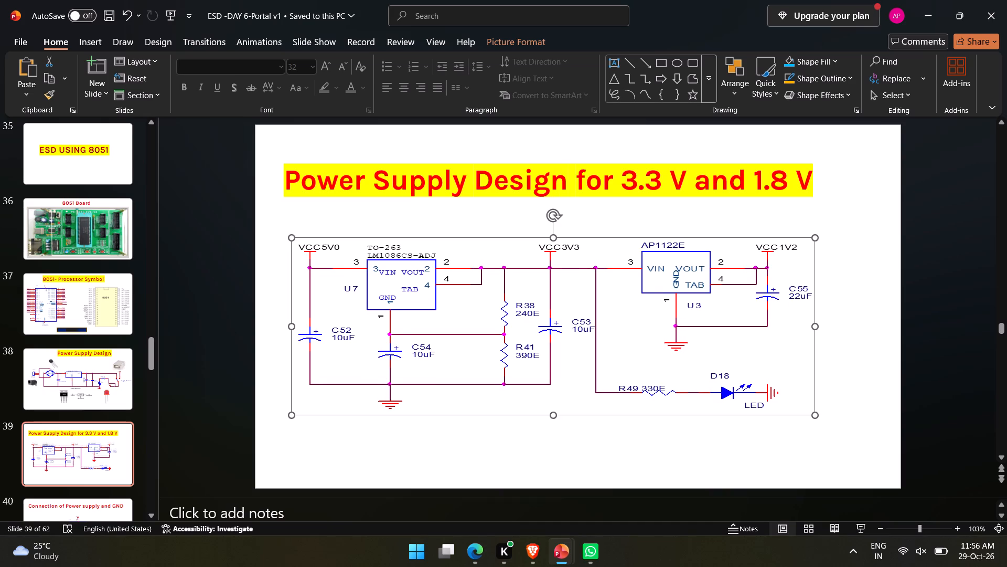
drag(573, 390, 584, 386)
click(553, 437)
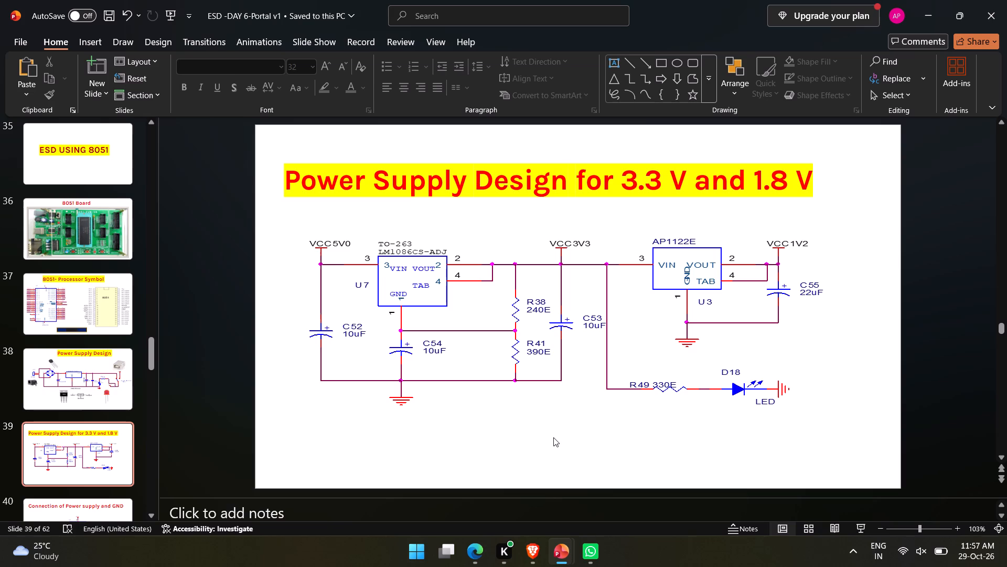
click(567, 399)
drag(570, 397, 588, 398)
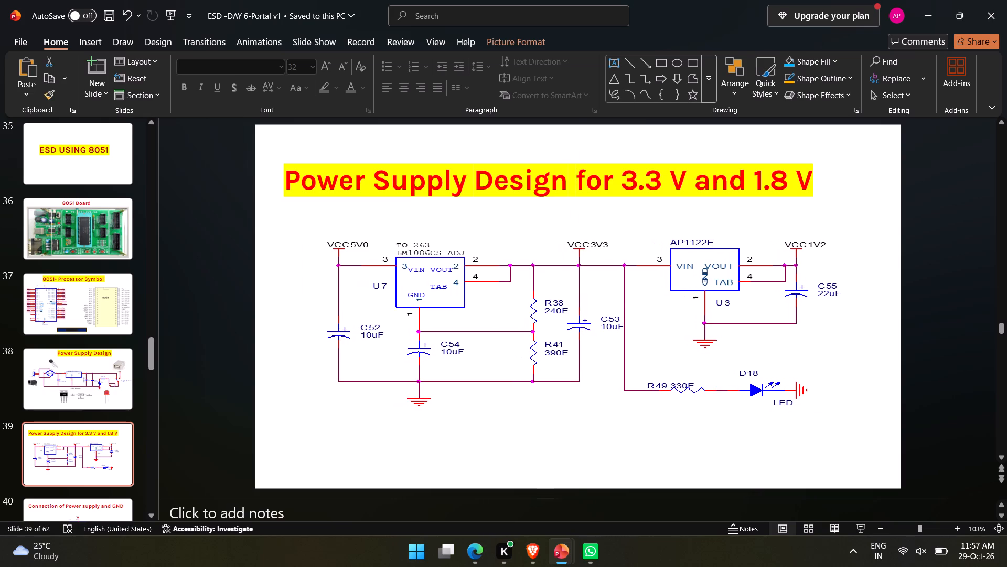
drag(588, 398, 586, 400)
click(871, 342)
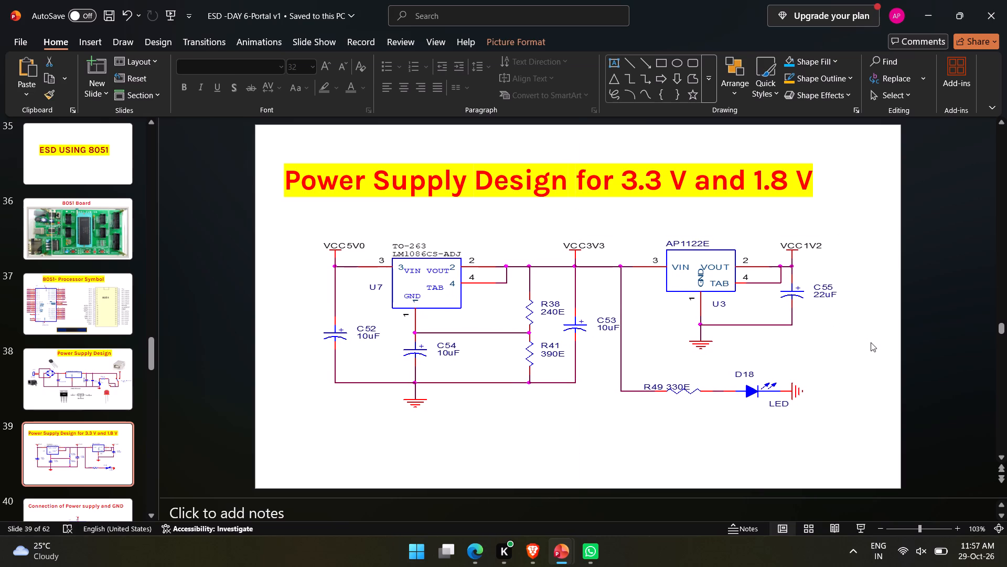